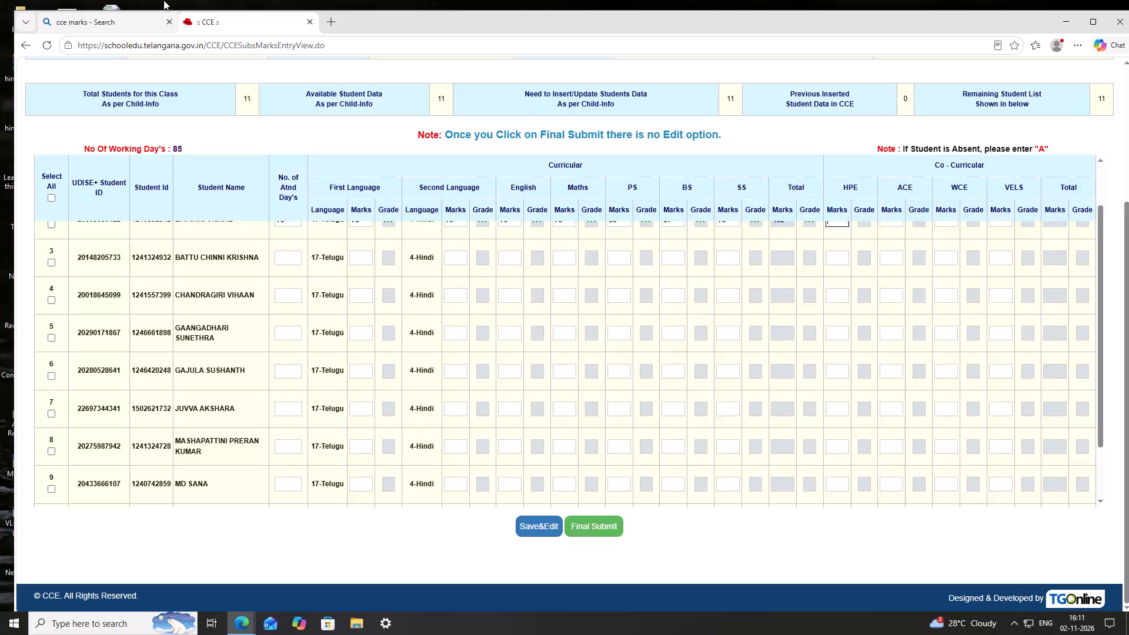
Enter student 2's co-curricular marks: HPE 46, ACE 45, WCE 49 and VELS 48.
{"action": "left_click", "coordinate": [468, 0]}
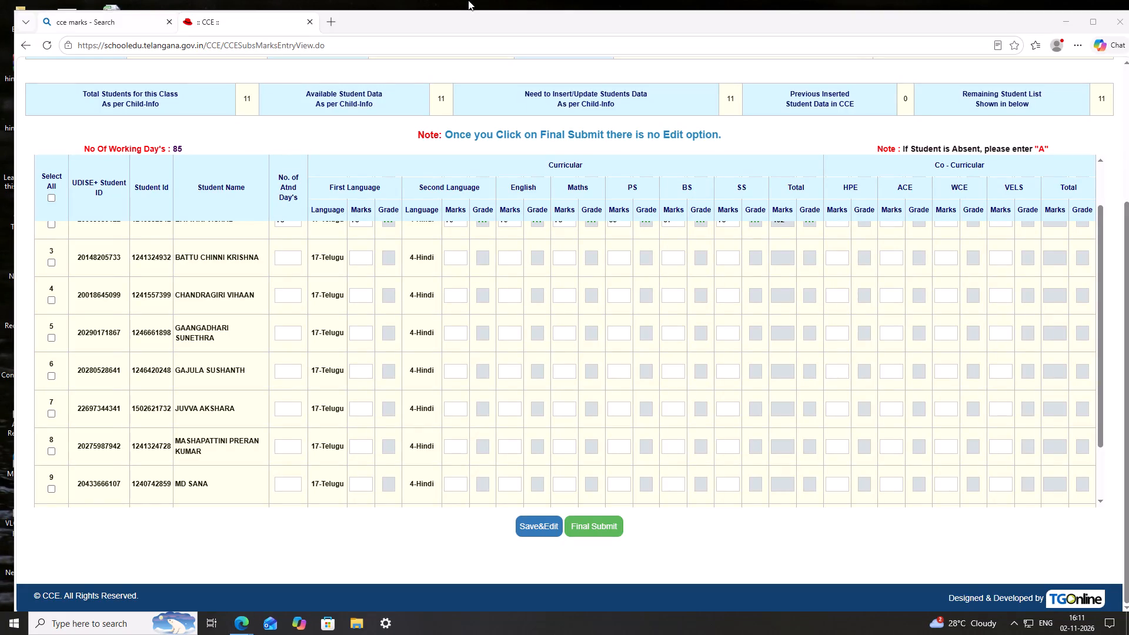
{"action": "scroll", "coordinate": [457, 16], "scroll_direction": "up", "scroll_amount": 4}
{"action": "scroll", "coordinate": [731, 285], "scroll_direction": "up", "scroll_amount": 4}
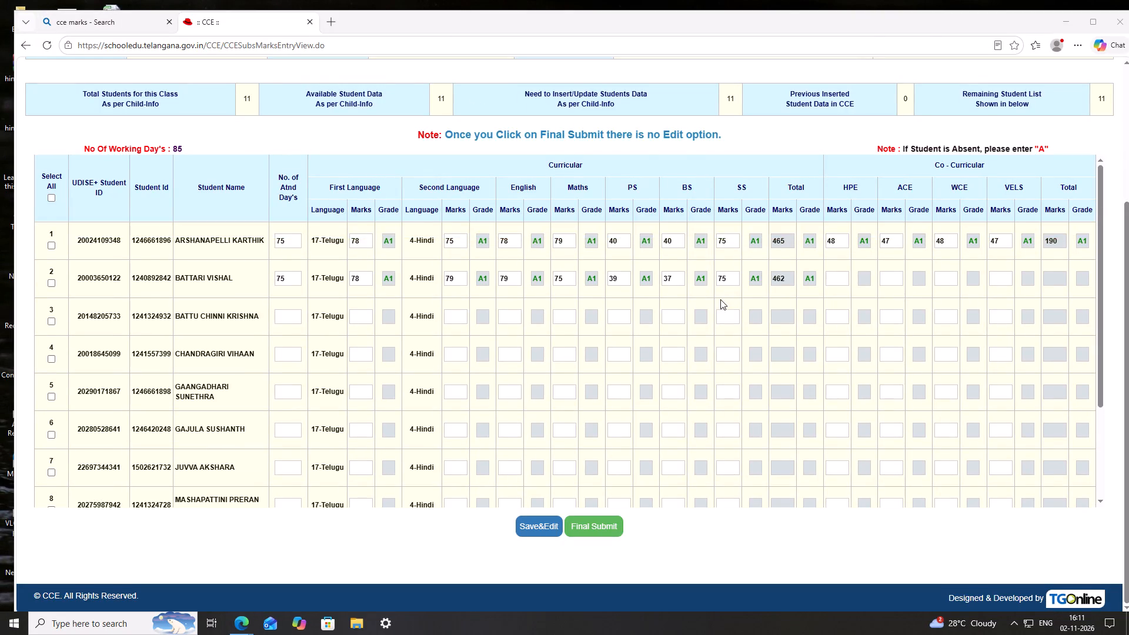
{"action": "scroll", "coordinate": [720, 299], "scroll_direction": "up", "scroll_amount": 4}
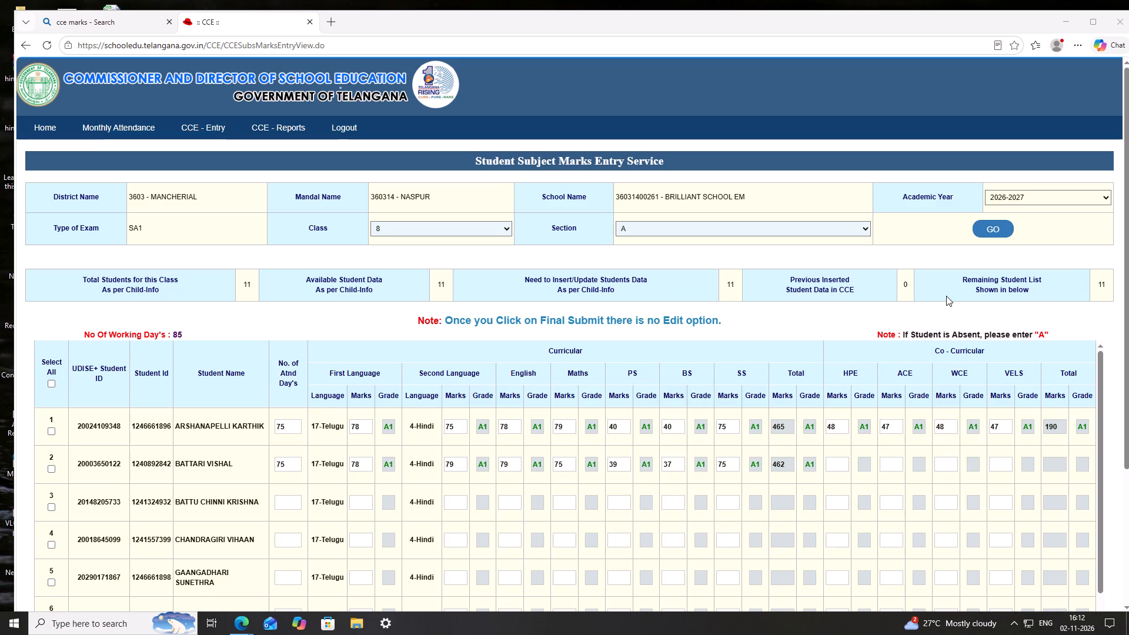
{"action": "left_click", "coordinate": [834, 460]}
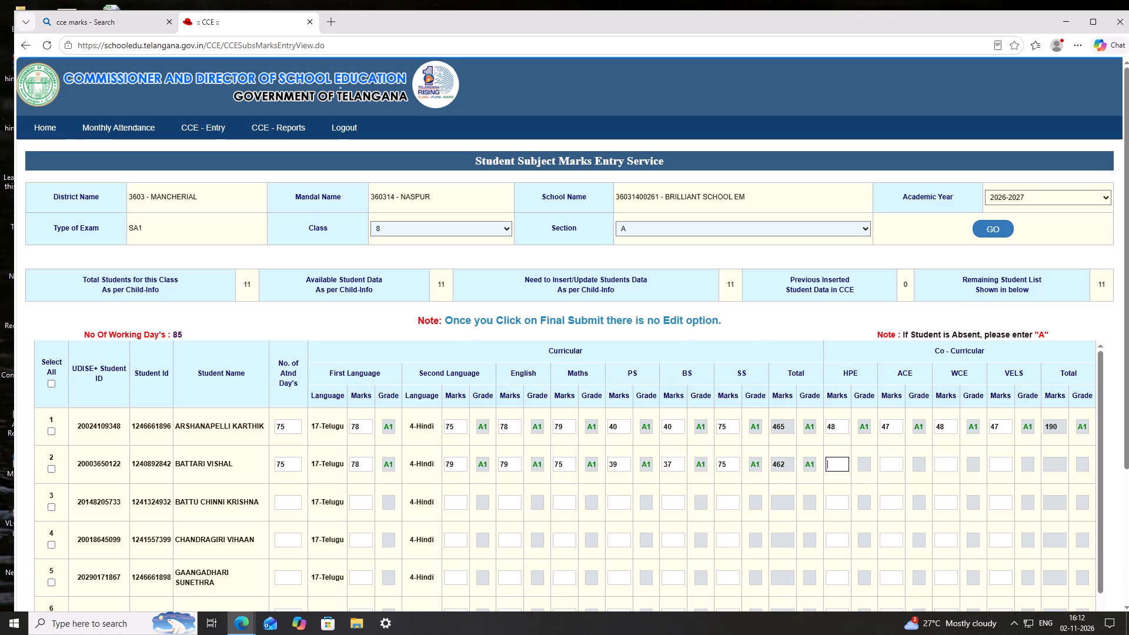
{"action": "type", "text": "46"}
{"action": "key", "text": "Tab"}
{"action": "type", "text": "45"}
{"action": "key", "text": "Tab"}
{"action": "type", "text": "49"}
{"action": "key", "text": "Tab"}
{"action": "type", "text": "48"}
{"action": "key", "text": "Tab"}
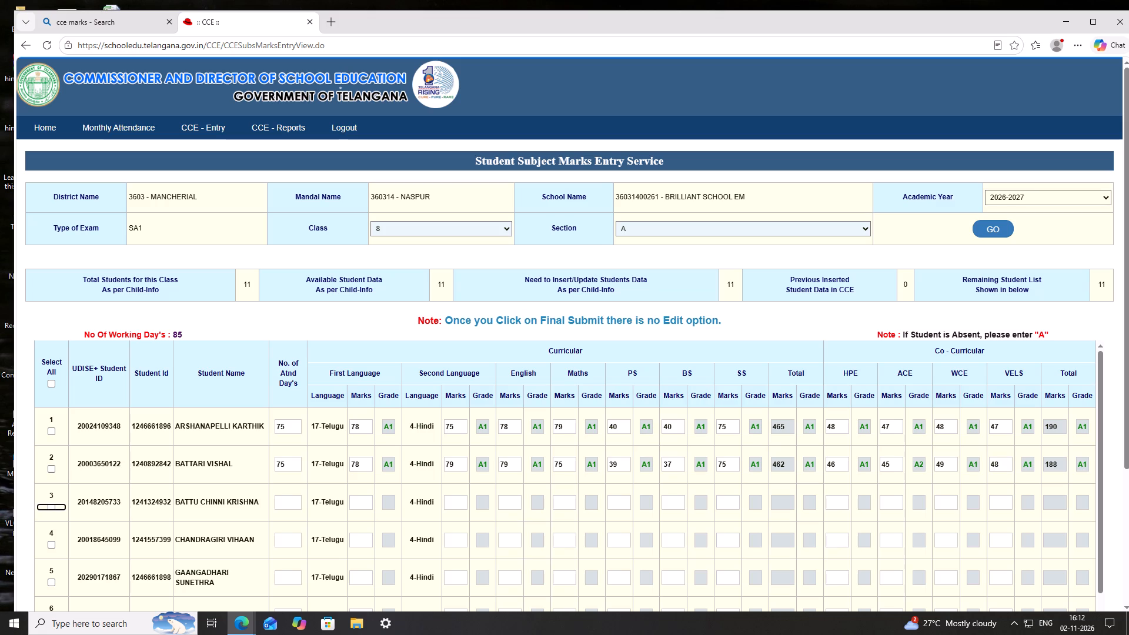
For student 3, enter 76 attended days and marks of Telugu 74, Hindi 79, English 78 and Maths 75.
{"action": "key", "text": "Tab"}
{"action": "type", "text": "76"}
{"action": "key", "text": "Tab"}
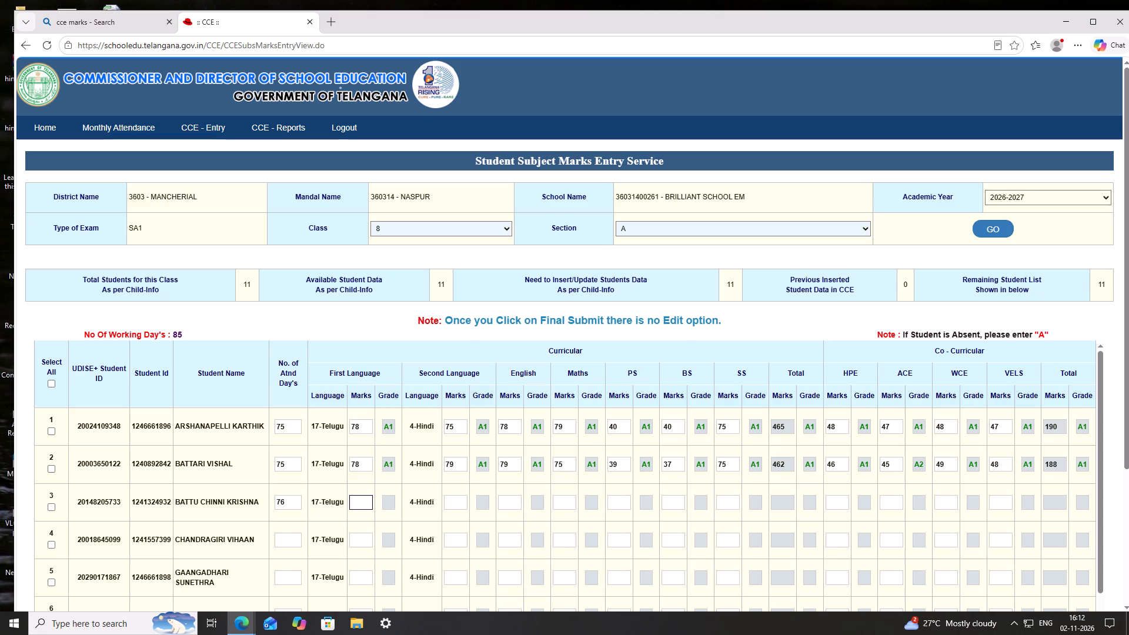
{"action": "type", "text": "74"}
{"action": "key", "text": "Tab"}
{"action": "type", "text": "79"}
{"action": "key", "text": "Tab"}
{"action": "type", "text": "78"}
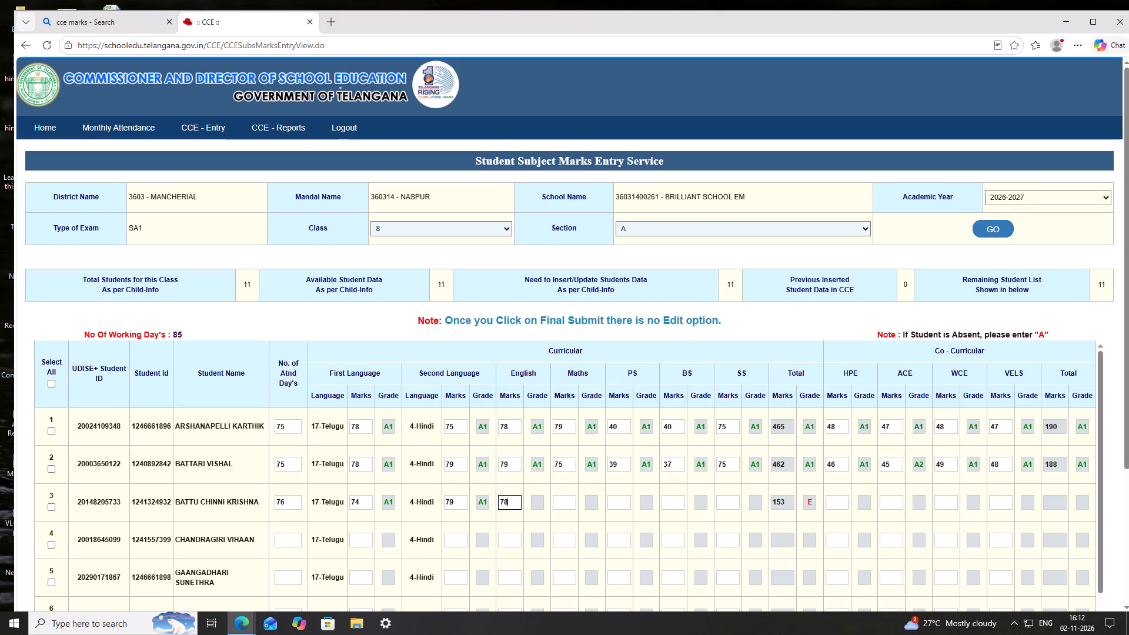
{"action": "key", "text": "Tab"}
{"action": "type", "text": "75"}
{"action": "key", "text": "Tab"}
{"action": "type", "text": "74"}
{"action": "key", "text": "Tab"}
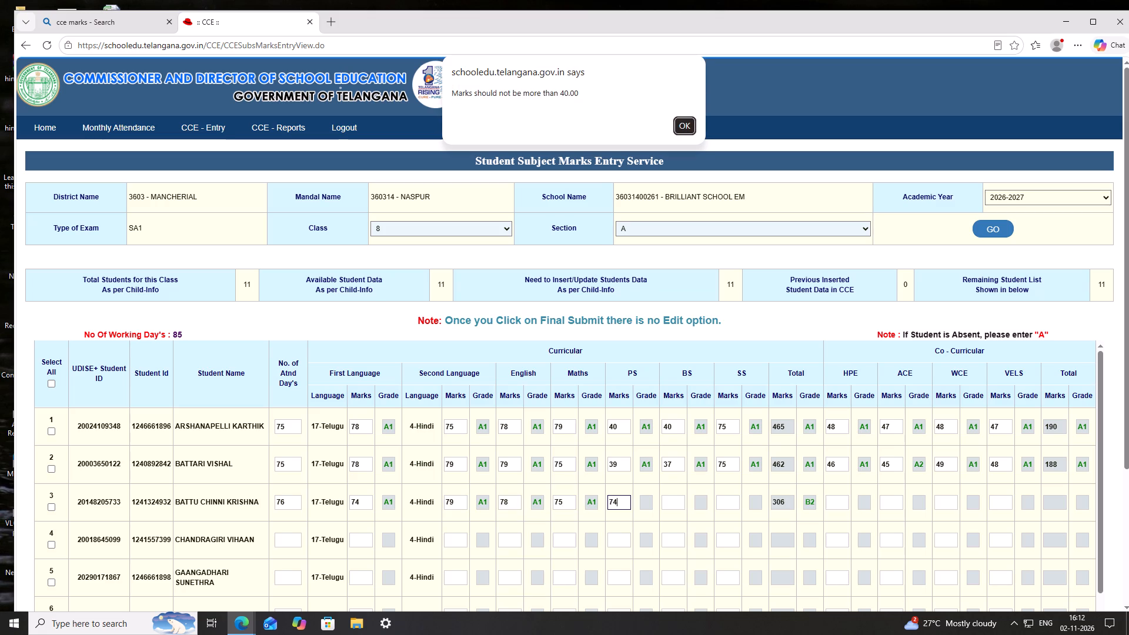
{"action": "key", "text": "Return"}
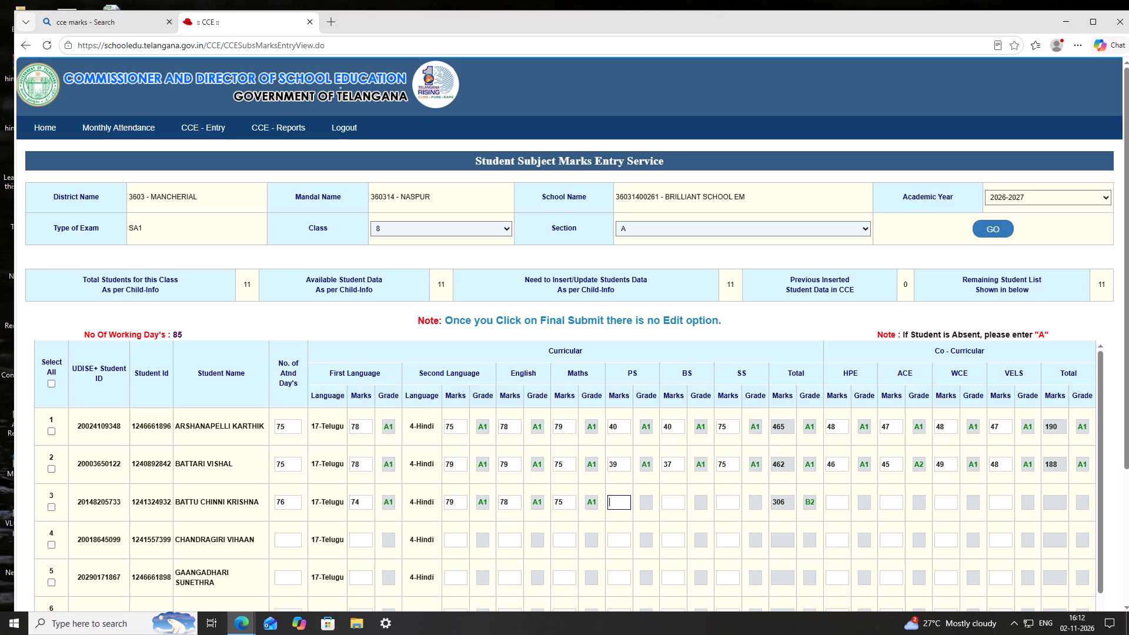
Enter student 3's science and social studies marks: PS 32, BS 30 and SS 75.
{"action": "key", "text": "3"}
{"action": "key", "text": "2"}
{"action": "key", "text": "Tab"}
{"action": "key", "text": "3"}
{"action": "key", "text": "0"}
{"action": "key", "text": "Tab"}
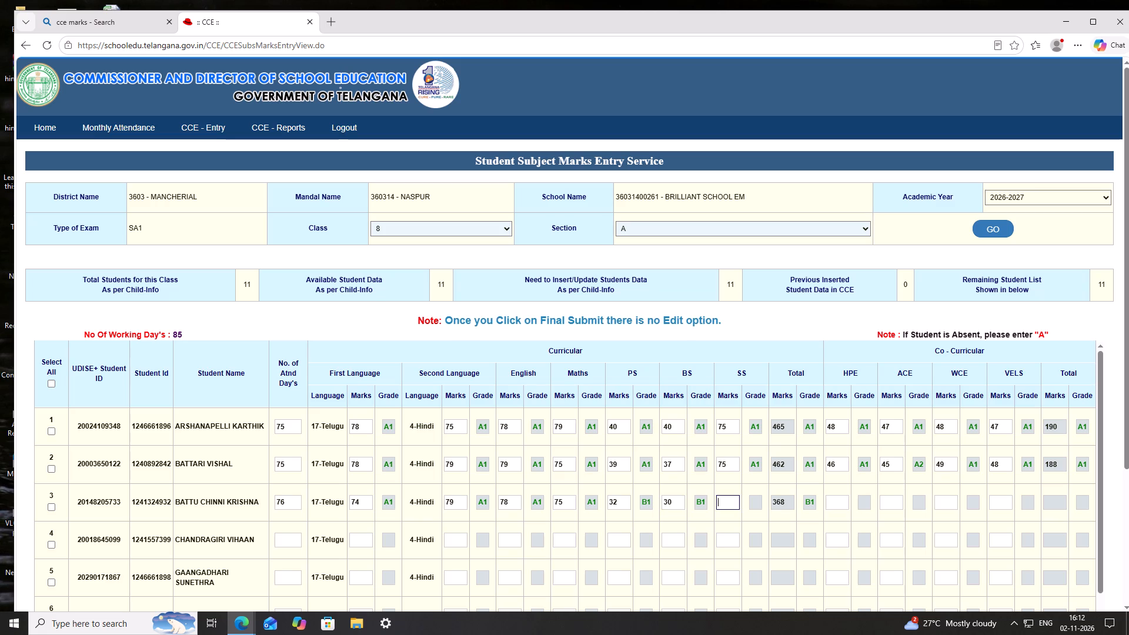
{"action": "type", "text": "75"}
{"action": "key", "text": "Tab"}
Enter student 3's co-curricular marks: HPE 48, ACE 49, WCE 46 and VELS 45.
{"action": "type", "text": "48"}
{"action": "key", "text": "Tab"}
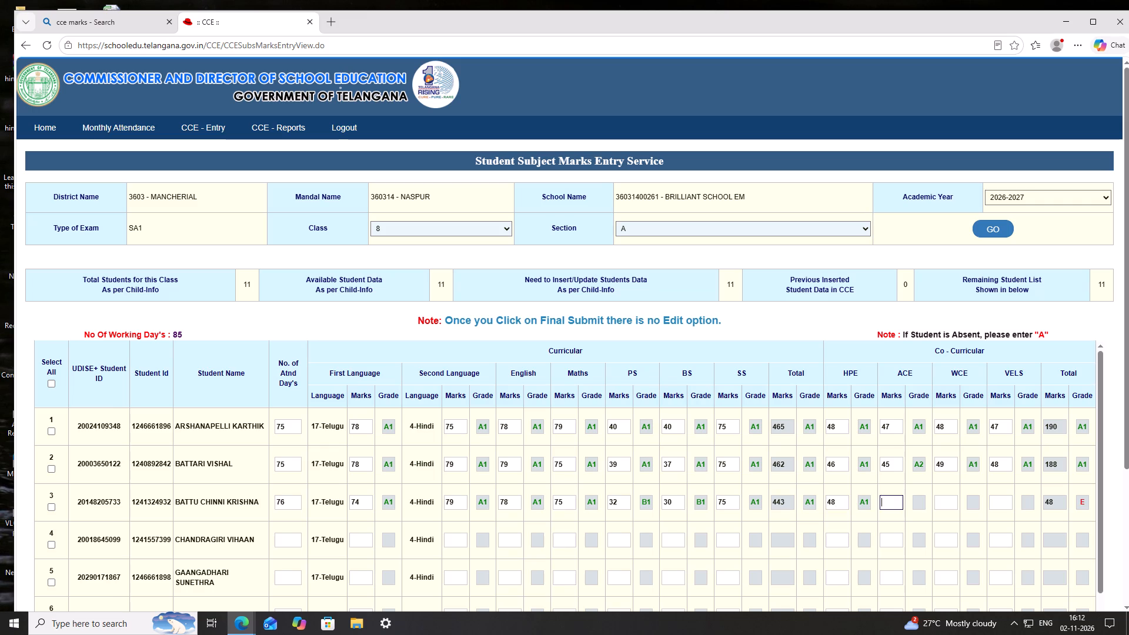
{"action": "type", "text": "49"}
{"action": "key", "text": "Tab"}
{"action": "type", "text": "46"}
{"action": "key", "text": "Tab"}
{"action": "type", "text": "45"}
{"action": "key", "text": "Tab"}
For student 4, enter 74 attended days and marks of Telugu 75, Hindi 79, English 78 and Maths 72.
{"action": "key", "text": "Tab"}
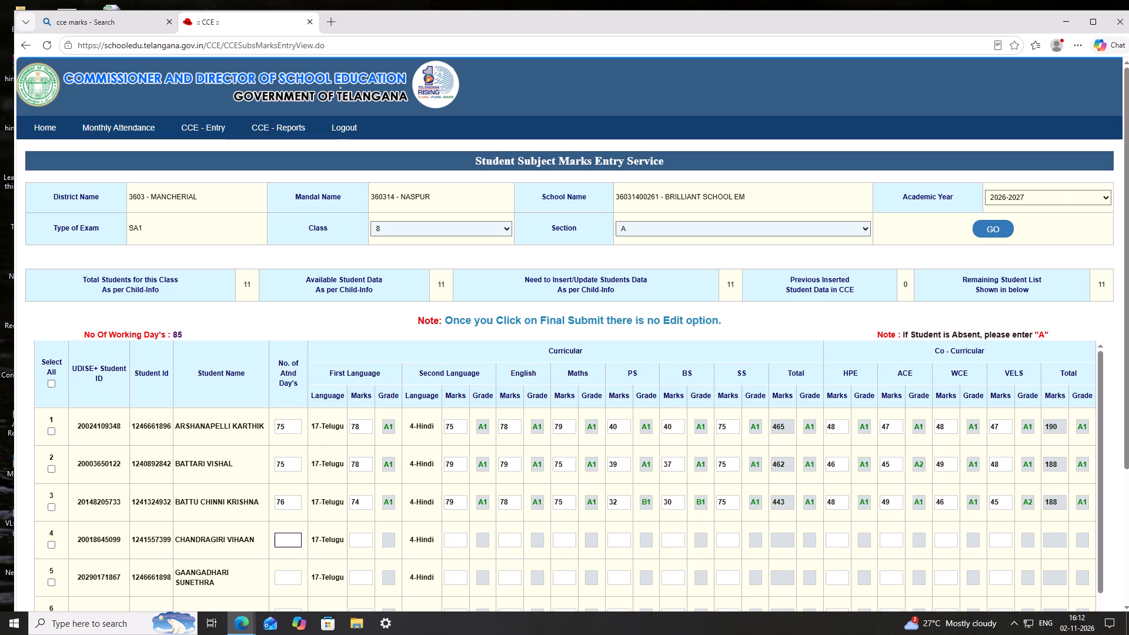
{"action": "type", "text": "74"}
{"action": "key", "text": "Tab"}
{"action": "type", "text": "75"}
{"action": "key", "text": "Tab"}
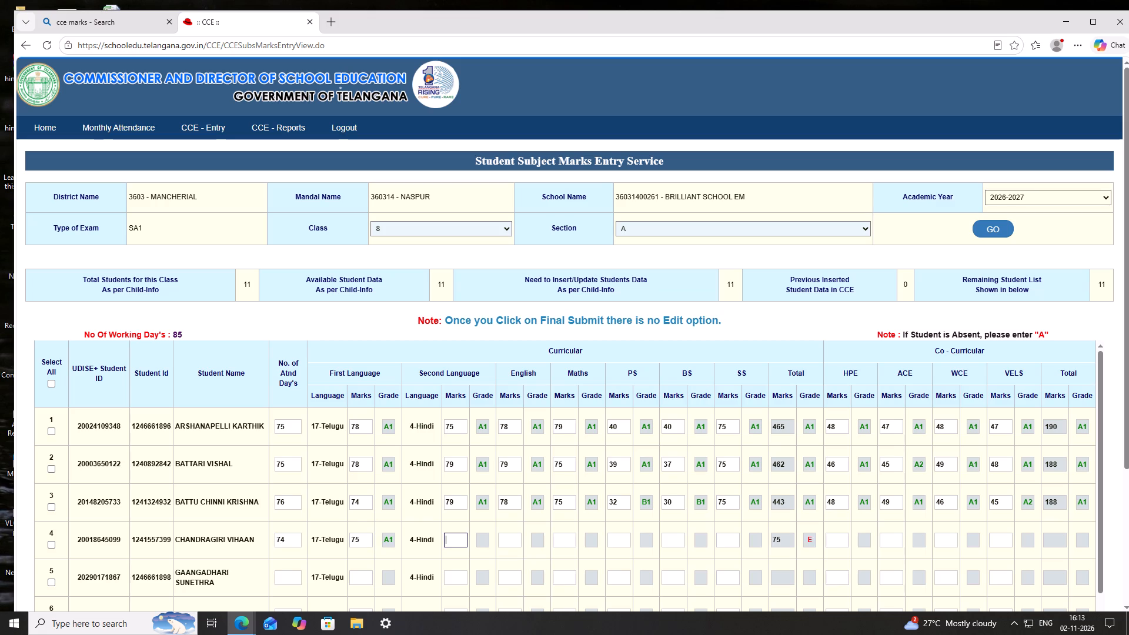
{"action": "type", "text": "79"}
{"action": "key", "text": "Tab"}
{"action": "type", "text": "78"}
{"action": "key", "text": "Tab"}
{"action": "key", "text": "7"}
{"action": "key", "text": "2"}
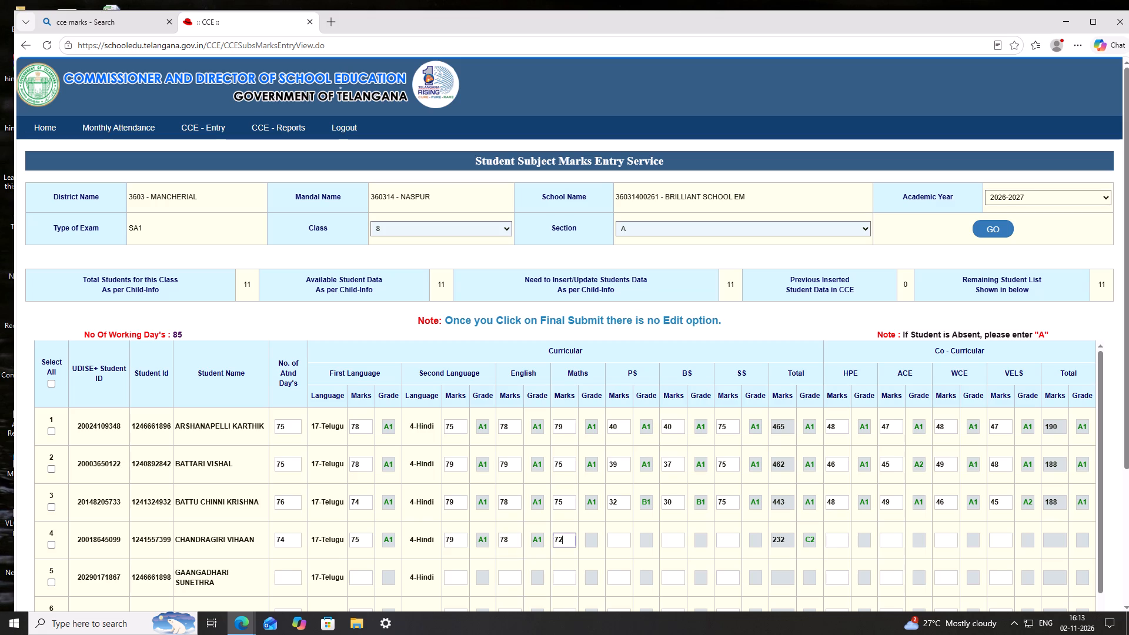
{"action": "key", "text": "Tab"}
Enter student 4's science and social studies marks: PS 36, BS 34 and SS 72.
{"action": "type", "text": "36"}
{"action": "key", "text": "Tab"}
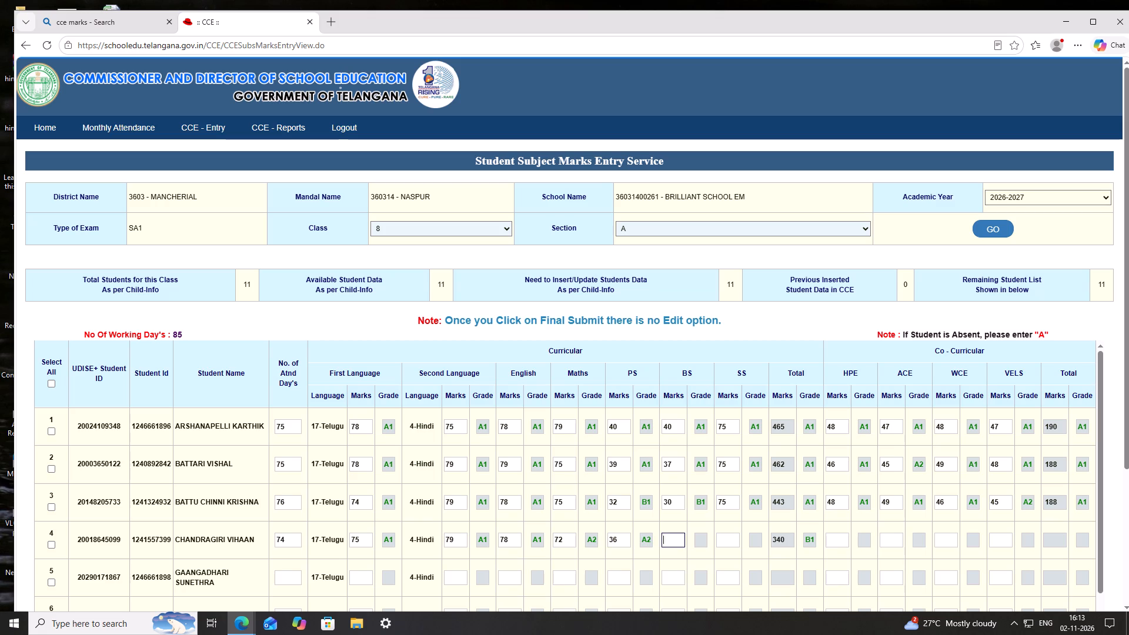
{"action": "type", "text": "34"}
{"action": "key", "text": "Tab"}
{"action": "type", "text": "72"}
{"action": "key", "text": "Tab"}
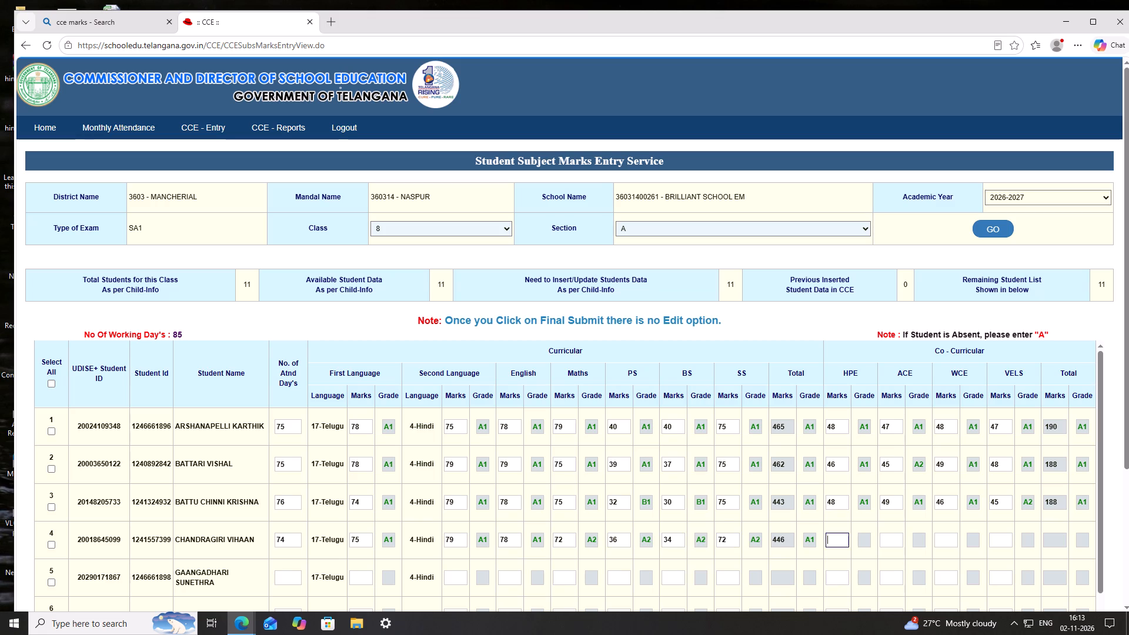
Enter student 4's co-curricular marks: HPE 48, ACE 49, WCE 48 and VELS 45.
{"action": "type", "text": "48"}
{"action": "key", "text": "Tab"}
{"action": "type", "text": "49"}
{"action": "key", "text": "Tab"}
{"action": "type", "text": "48"}
{"action": "key", "text": "Tab"}
{"action": "type", "text": "45"}
{"action": "key", "text": "Tab"}
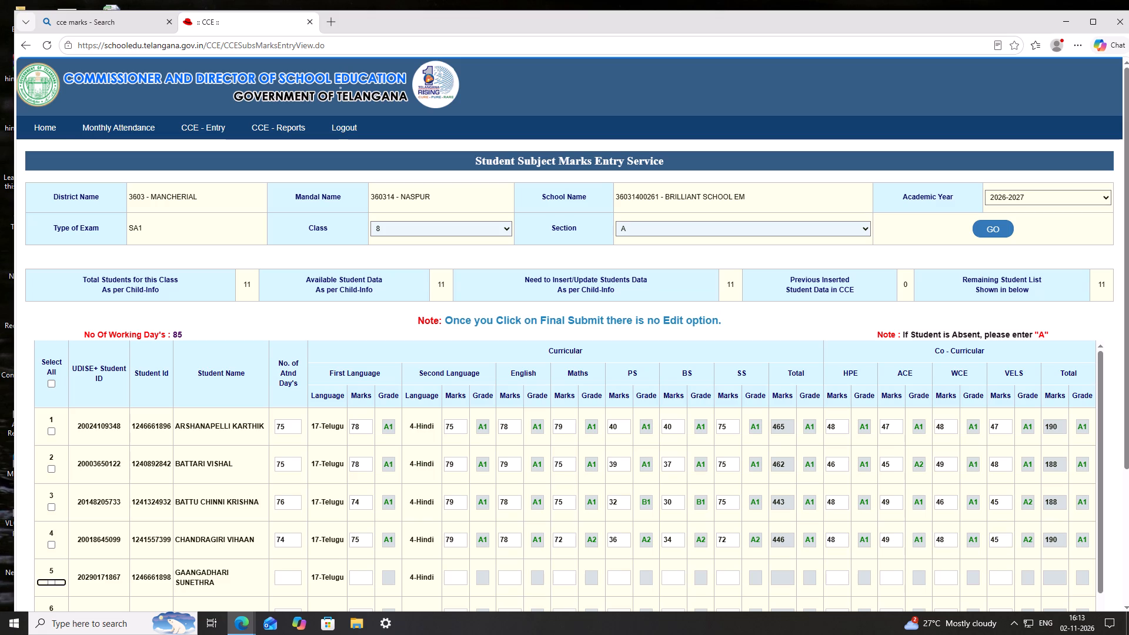
For student 5, enter 79 attended days and marks of Telugu 74, Hindi 79, English 78 and Maths 79.
{"action": "key", "text": "Tab"}
{"action": "key", "text": "7"}
{"action": "key", "text": "9"}
{"action": "key", "text": "Tab"}
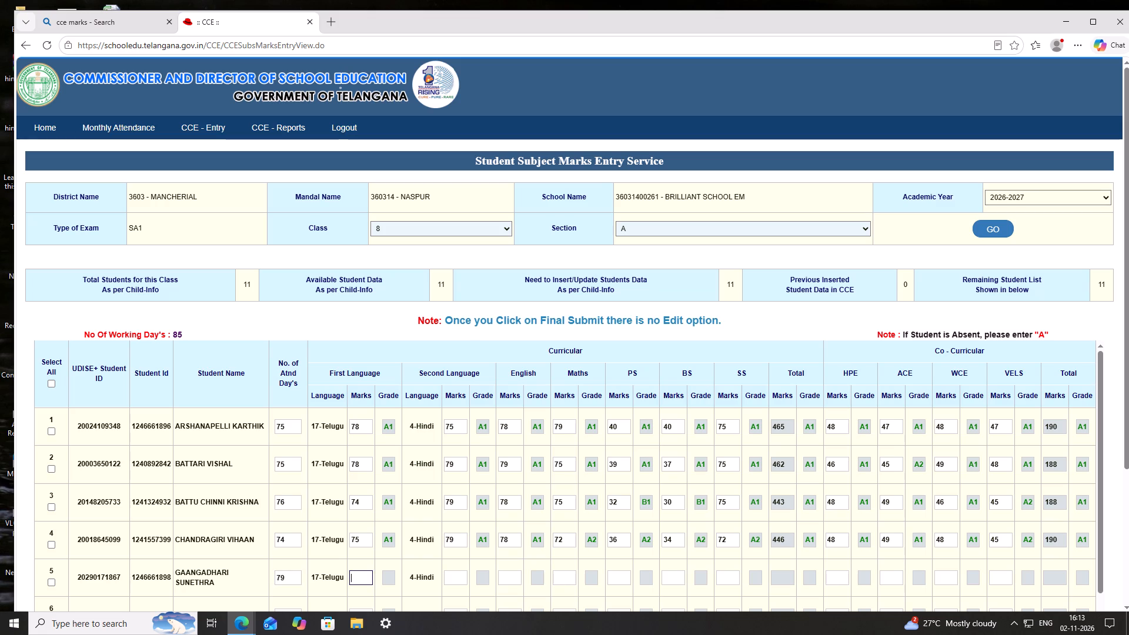
{"action": "type", "text": "74"}
{"action": "key", "text": "Tab"}
{"action": "type", "text": "79"}
{"action": "key", "text": "Tab"}
{"action": "type", "text": "78"}
{"action": "key", "text": "Tab"}
{"action": "type", "text": "79"}
{"action": "key", "text": "Tab"}
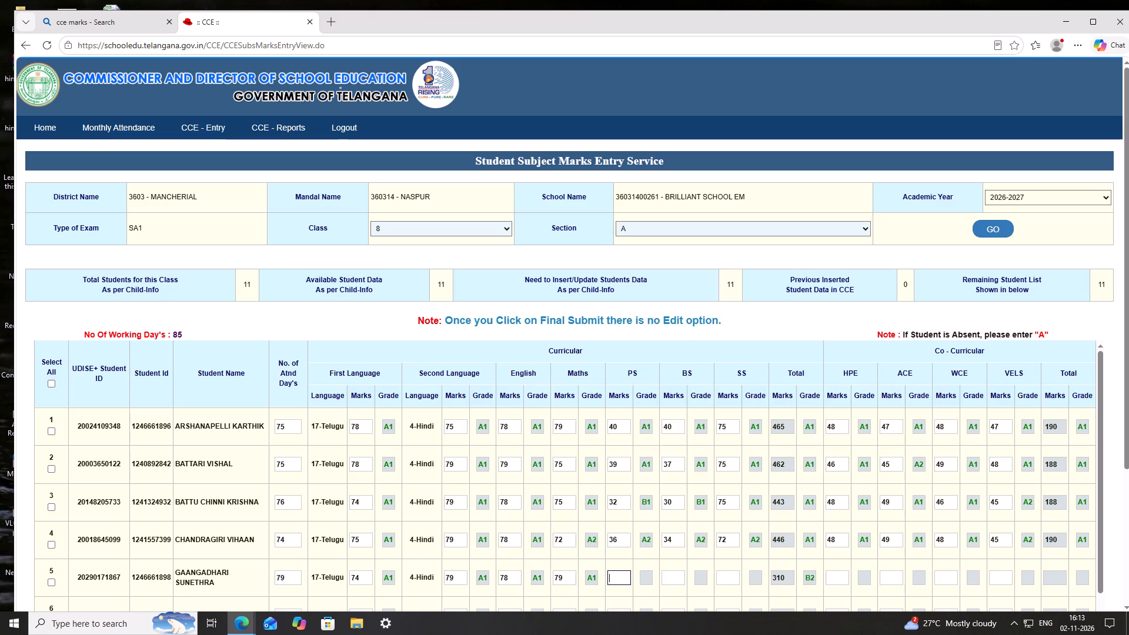
Enter student 5's science and social studies marks: PS 38, BS 36 and SS 75.
{"action": "type", "text": "38"}
{"action": "key", "text": "Tab"}
{"action": "type", "text": "36"}
{"action": "key", "text": "Tab"}
{"action": "type", "text": "75"}
{"action": "key", "text": "Tab"}
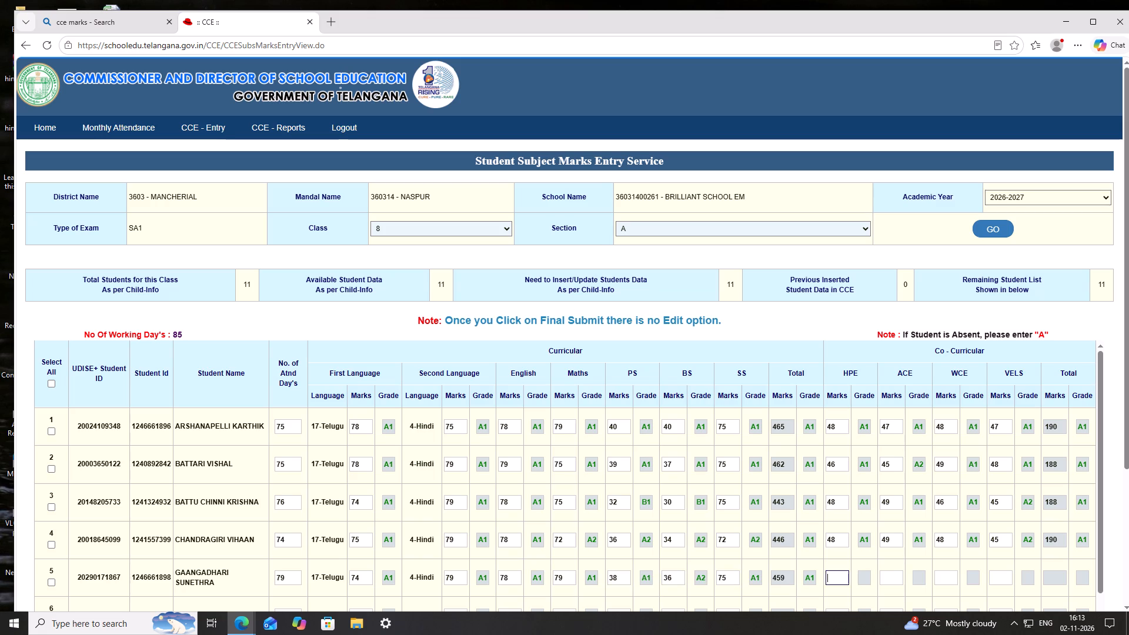
Enter student 5's co-curricular marks: HPE 49, ACE 48, WCE 49 and VELS 45.
{"action": "type", "text": "49"}
{"action": "key", "text": "Tab"}
{"action": "type", "text": "48"}
{"action": "key", "text": "Tab"}
{"action": "type", "text": "49"}
{"action": "key", "text": "Tab"}
{"action": "type", "text": "45"}
{"action": "key", "text": "Tab"}
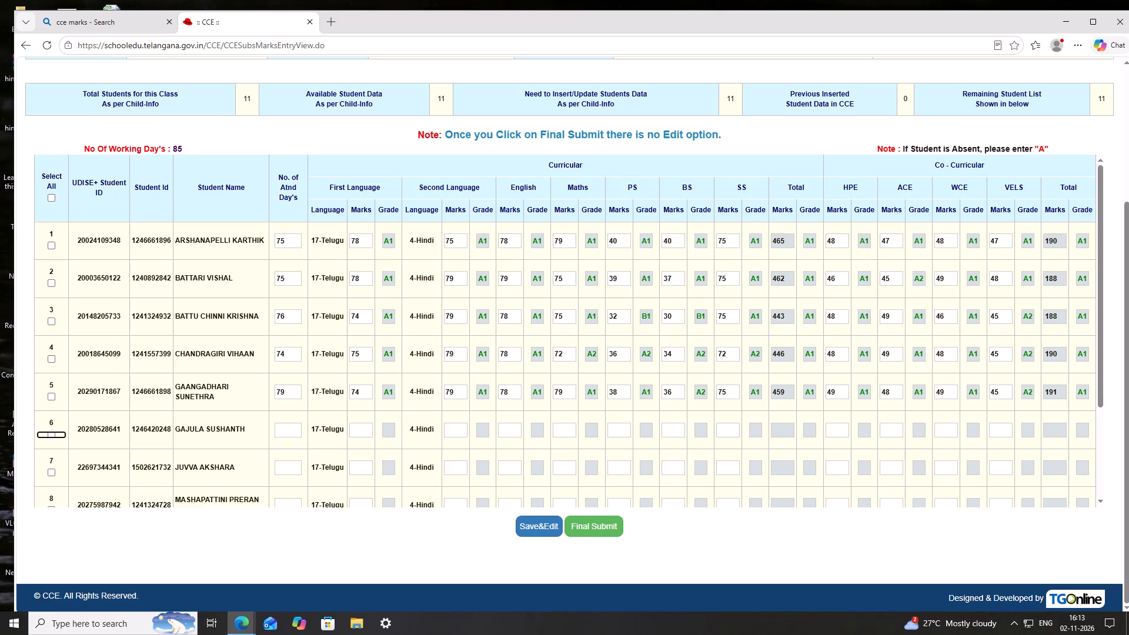
For student 6, enter 84 attended days and marks of Telugu 70, Hindi 78, English 79 and Maths 75.
{"action": "key", "text": "Tab"}
{"action": "type", "text": "84"}
{"action": "key", "text": "Tab"}
{"action": "key", "text": "7"}
{"action": "key", "text": "Tab"}
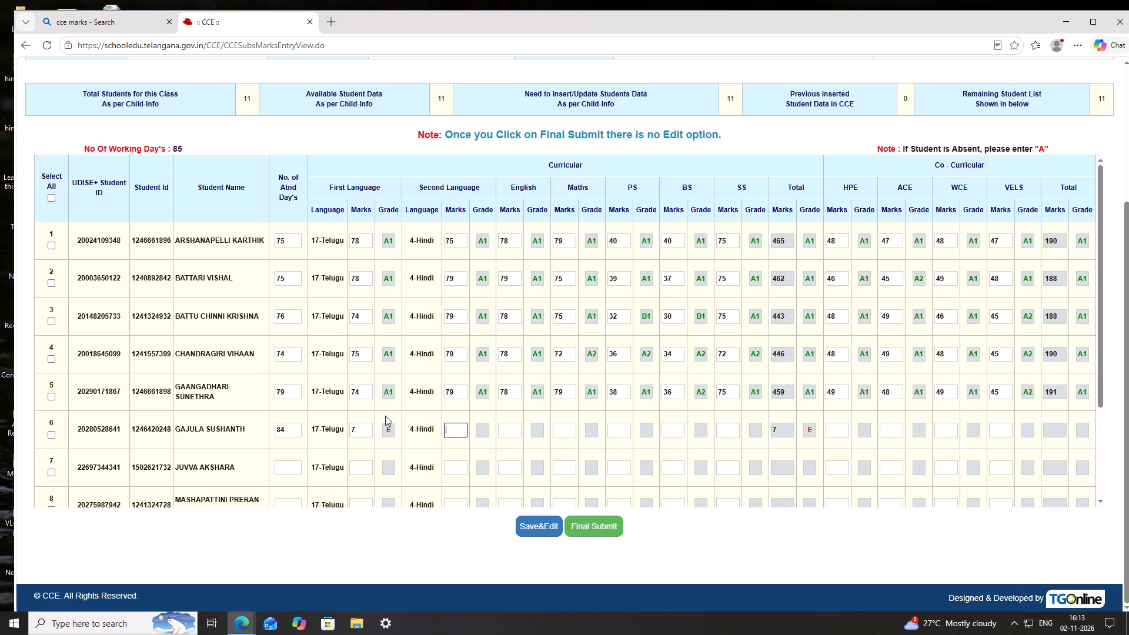
{"action": "left_click", "coordinate": [359, 426]}
{"action": "key", "text": "0"}
{"action": "key", "text": "Tab"}
{"action": "type", "text": "78"}
{"action": "key", "text": "Tab"}
{"action": "type", "text": "79"}
{"action": "key", "text": "Tab"}
{"action": "type", "text": "75"}
{"action": "key", "text": "Tab"}
Enter student 6's science and social studies marks: PS 32, BS 35 and SS 74.
{"action": "type", "text": "74"}
{"action": "key", "text": "Tab"}
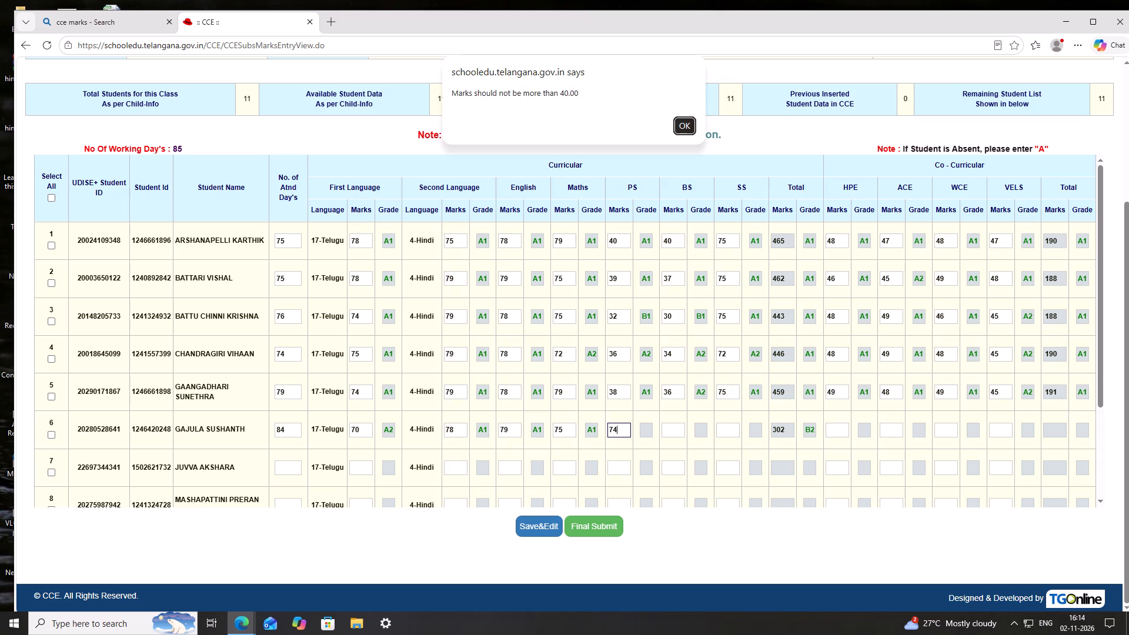
{"action": "key", "text": "Return"}
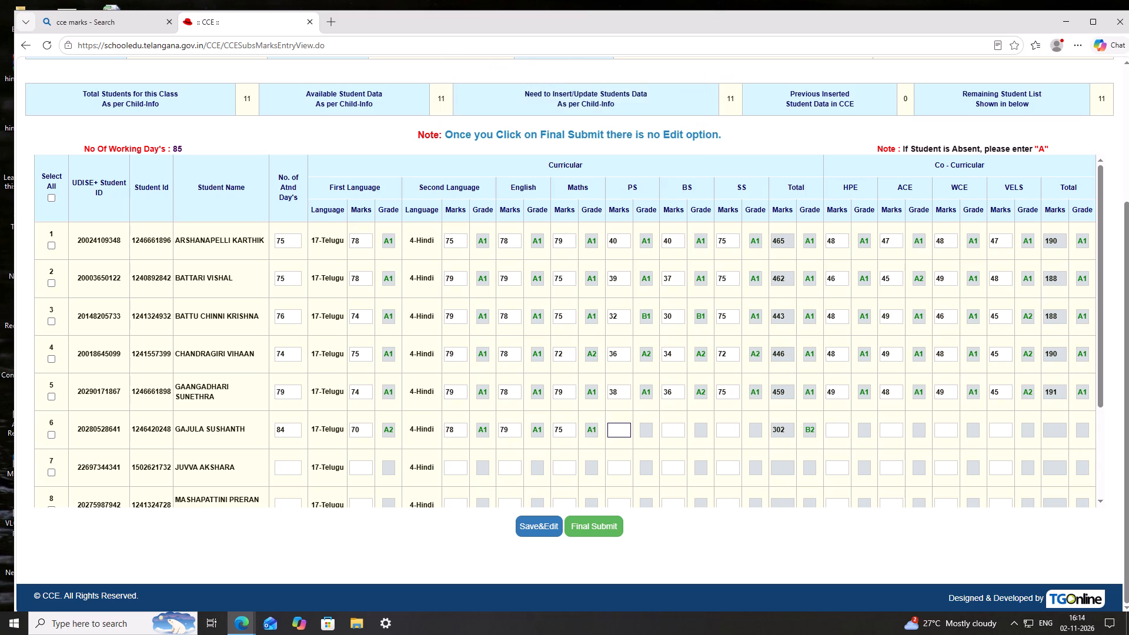
{"action": "key", "text": "3"}
{"action": "key", "text": "2"}
{"action": "key", "text": "Tab"}
{"action": "type", "text": "35"}
{"action": "key", "text": "Tab"}
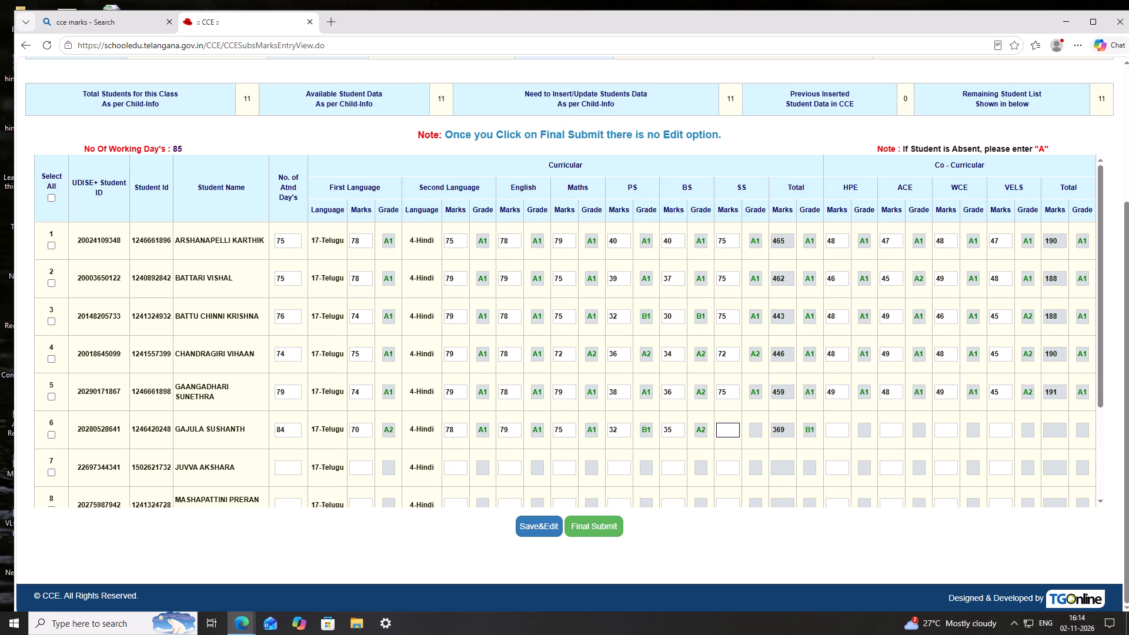
{"action": "type", "text": "74"}
{"action": "key", "text": "Tab"}
Enter student 6's co-curricular marks: HPE 48, ACE 48, WCE 49 and VELS 48.
{"action": "type", "text": "48"}
{"action": "key", "text": "Tab"}
{"action": "type", "text": "48"}
{"action": "key", "text": "Tab"}
{"action": "type", "text": "49"}
{"action": "key", "text": "Tab"}
{"action": "type", "text": "48"}
{"action": "key", "text": "Tab"}
{"action": "type", "text": "45"}
{"action": "key", "text": "Tab"}
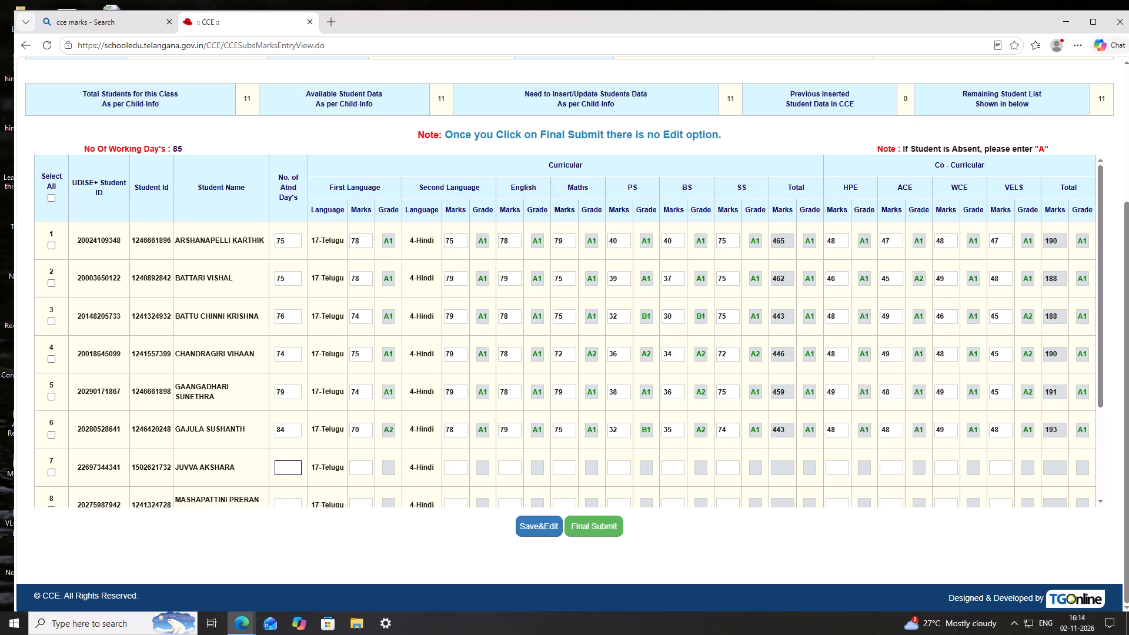
For student 7, enter 81 attended days and marks of Telugu 78, Hindi 75, English 69 and Maths 72.
{"action": "type", "text": "81"}
{"action": "key", "text": "Tab"}
{"action": "type", "text": "78"}
{"action": "key", "text": "Tab"}
{"action": "type", "text": "75"}
{"action": "key", "text": "Tab"}
{"action": "key", "text": "7"}
{"action": "key", "text": "Tab"}
{"action": "key", "text": "5"}
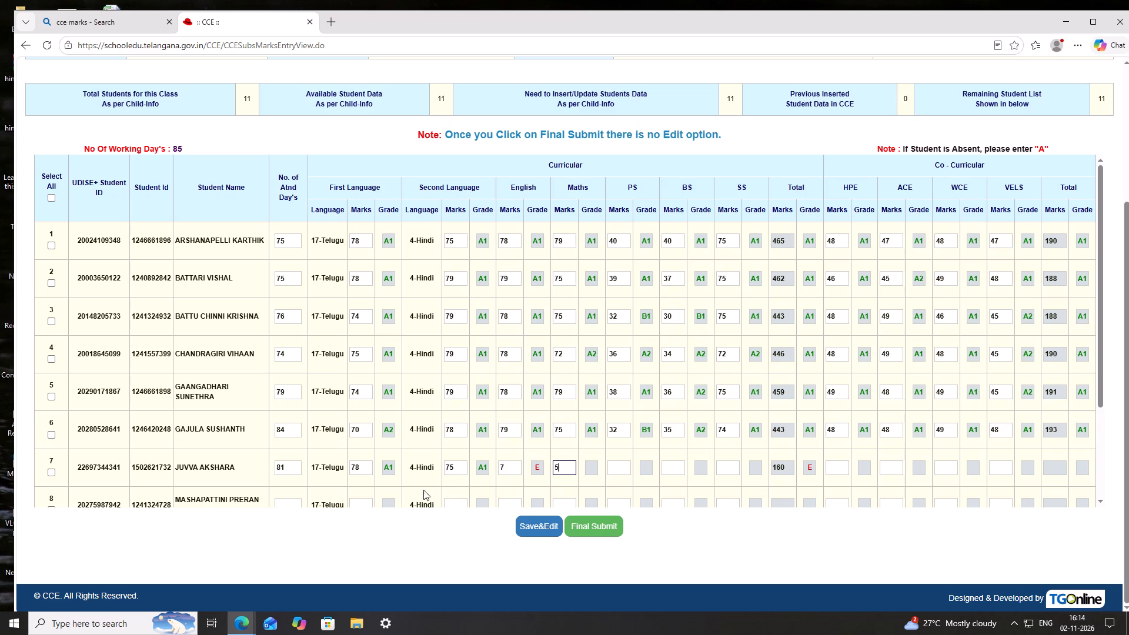
{"action": "left_click", "coordinate": [520, 470]}
{"action": "key", "text": "Return"}
{"action": "key", "text": "BackSpace"}
{"action": "type", "text": "69"}
{"action": "key", "text": "Tab"}
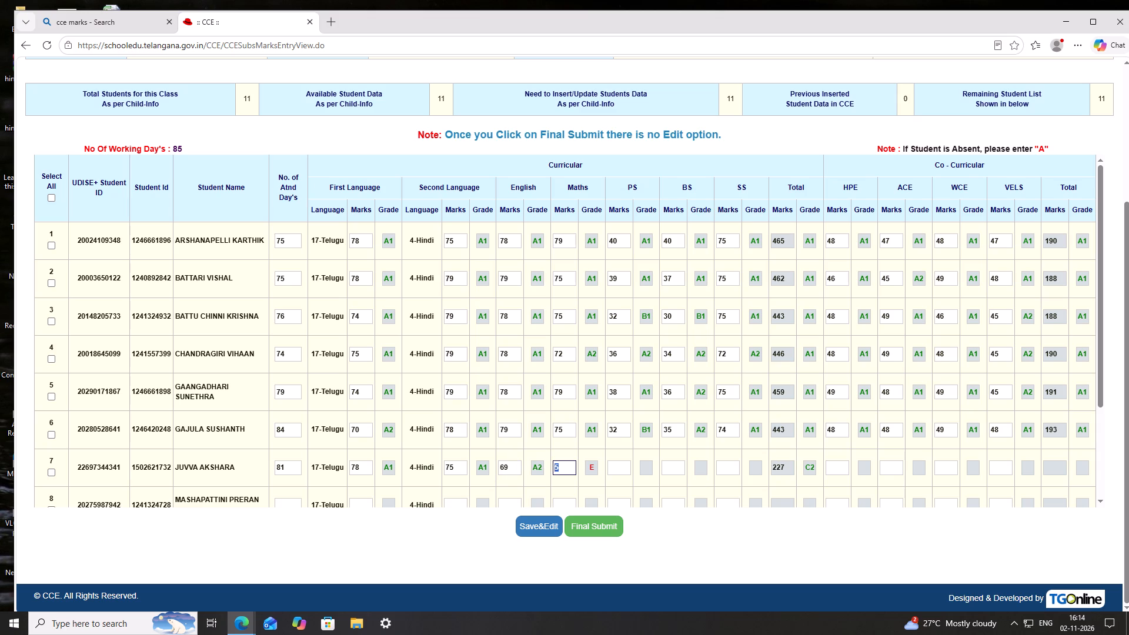
{"action": "type", "text": "72"}
{"action": "key", "text": "Tab"}
Enter student 7's science and social studies marks: PS 36, BS 34 and SS 72.
{"action": "type", "text": "36"}
{"action": "key", "text": "Tab"}
{"action": "type", "text": "34"}
{"action": "key", "text": "Tab"}
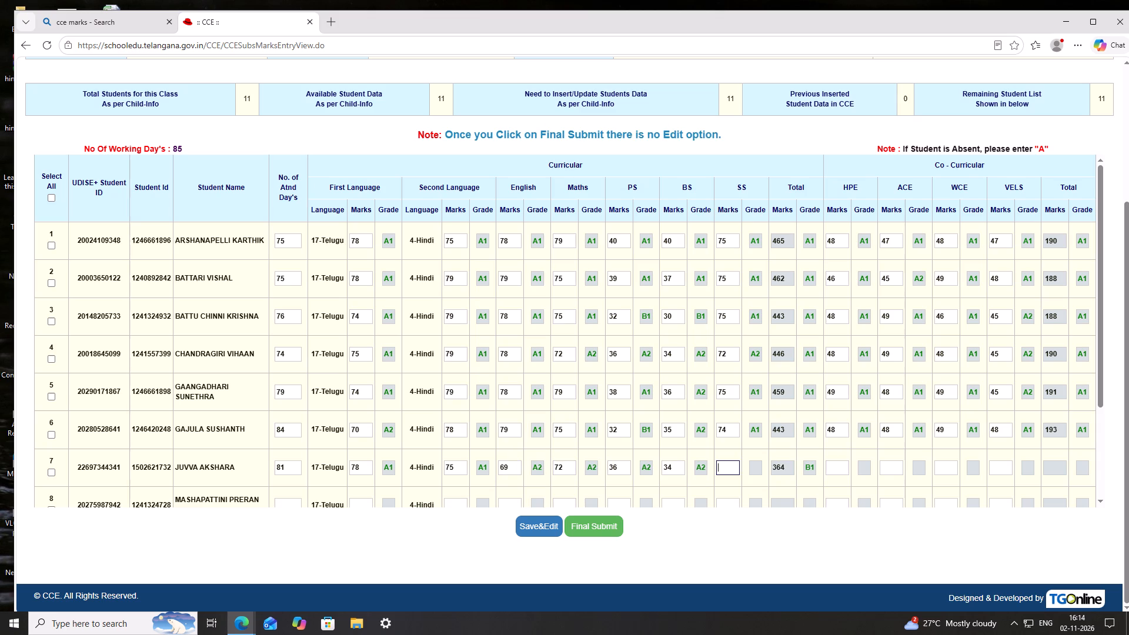
{"action": "type", "text": "72"}
{"action": "key", "text": "Tab"}
Enter student 7's co-curricular marks: HPE 48, ACE 49, WCE 48 and VELS 45.
{"action": "type", "text": "48"}
{"action": "key", "text": "Tab"}
{"action": "type", "text": "49"}
{"action": "key", "text": "Tab"}
{"action": "type", "text": "48"}
{"action": "key", "text": "Tab"}
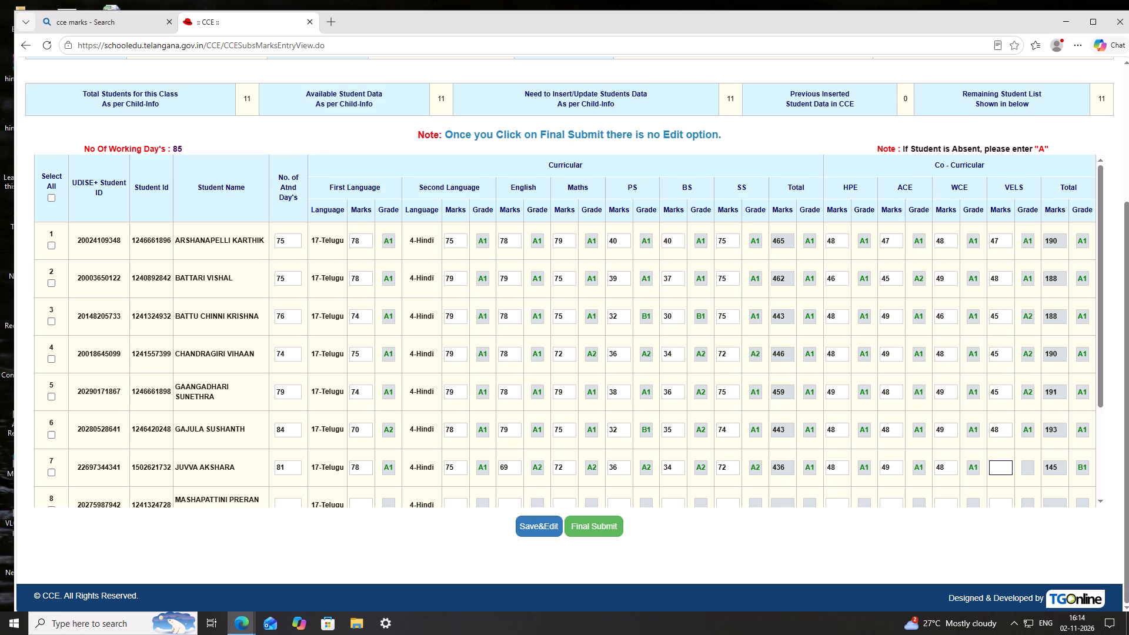
{"action": "type", "text": "45"}
{"action": "key", "text": "Tab"}
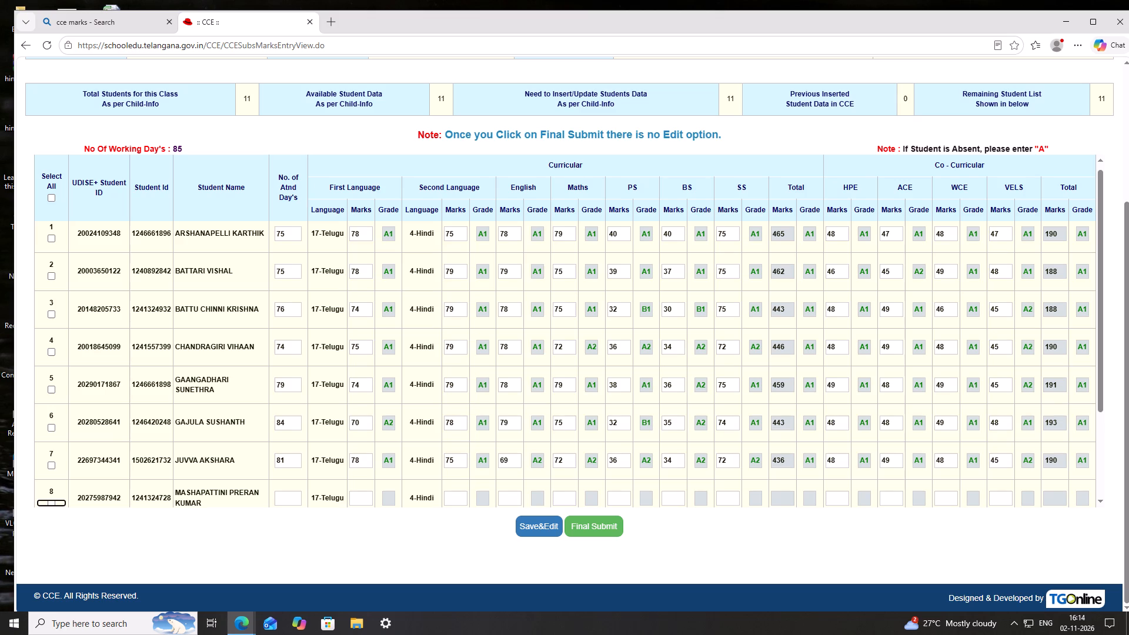
For student 8, enter 79 attended days and marks of Telugu 67, Hindi 68, English 71 and Maths 69.
{"action": "key", "text": "Tab"}
{"action": "type", "text": "79"}
{"action": "key", "text": "Tab"}
{"action": "type", "text": "67"}
{"action": "key", "text": "Tab"}
{"action": "type", "text": "68"}
{"action": "key", "text": "Tab"}
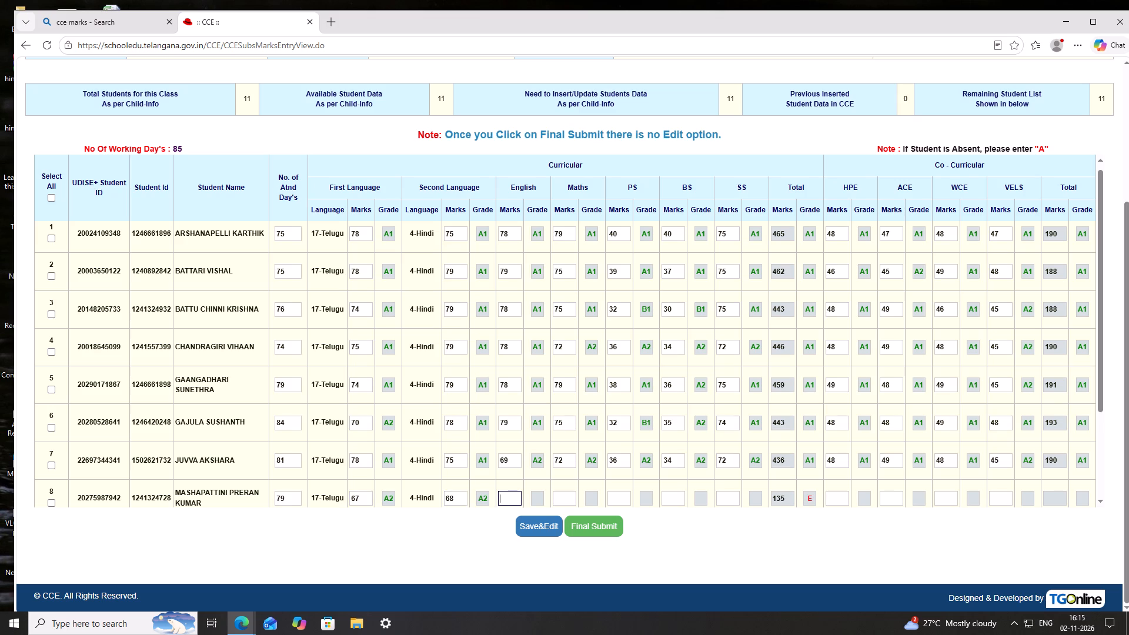
{"action": "type", "text": "71"}
{"action": "key", "text": "Tab"}
{"action": "type", "text": "69"}
{"action": "key", "text": "Tab"}
Enter student 8's science and social studies marks: PS 32, BS 38 and SS 64.
{"action": "key", "text": "3"}
{"action": "key", "text": "2"}
{"action": "type", "text": "38"}
{"action": "key", "text": "Tab"}
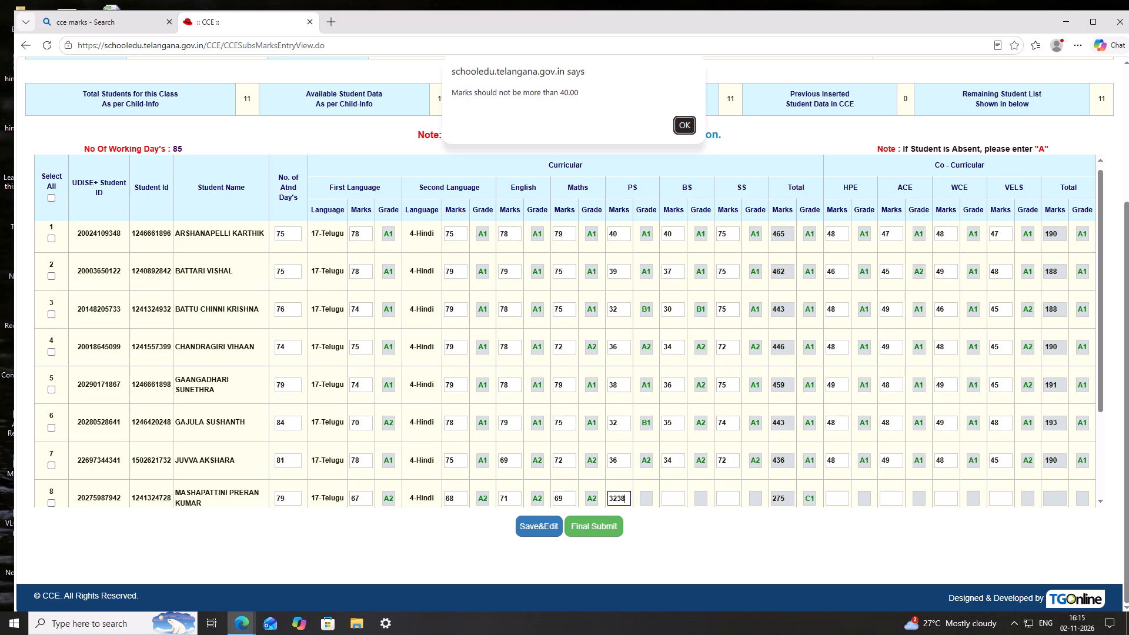
{"action": "key", "text": "BackSpace"}
{"action": "key", "text": "Return"}
{"action": "key", "text": "3"}
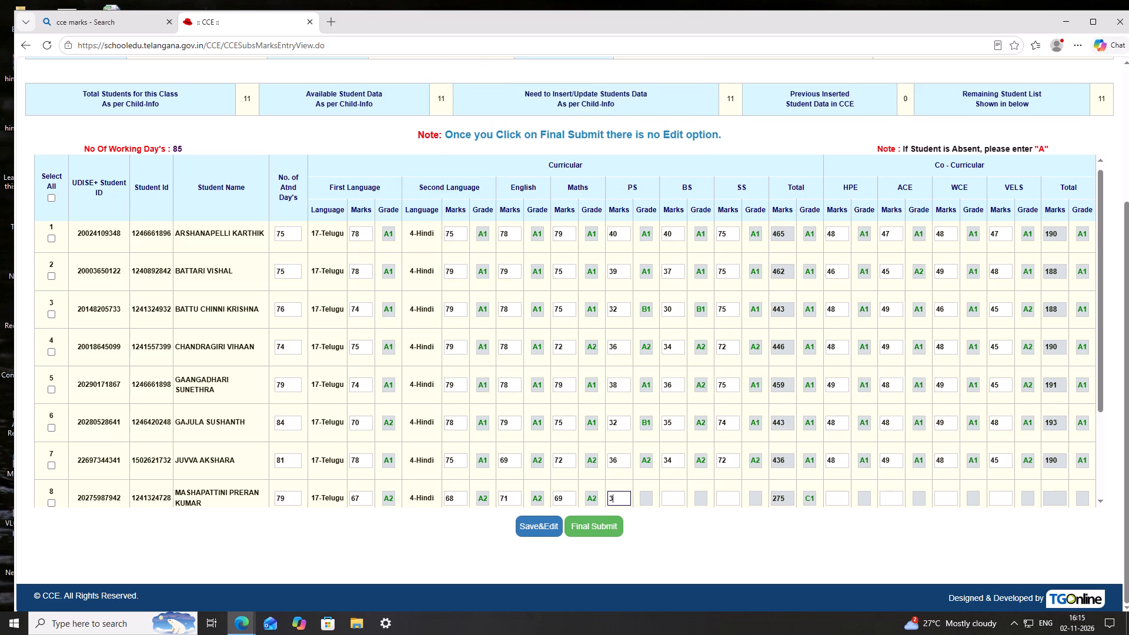
{"action": "key", "text": "2"}
{"action": "key", "text": "Tab"}
{"action": "type", "text": "38"}
{"action": "key", "text": "Tab"}
{"action": "type", "text": "64"}
{"action": "key", "text": "Tab"}
Enter student 8's co-curricular marks: HPE 48, ACE 49, WCE 45 and VELS 46.
{"action": "type", "text": "48"}
{"action": "key", "text": "Tab"}
{"action": "type", "text": "49"}
{"action": "key", "text": "Tab"}
{"action": "type", "text": "45"}
{"action": "key", "text": "Tab"}
{"action": "type", "text": "46"}
{"action": "key", "text": "Tab"}
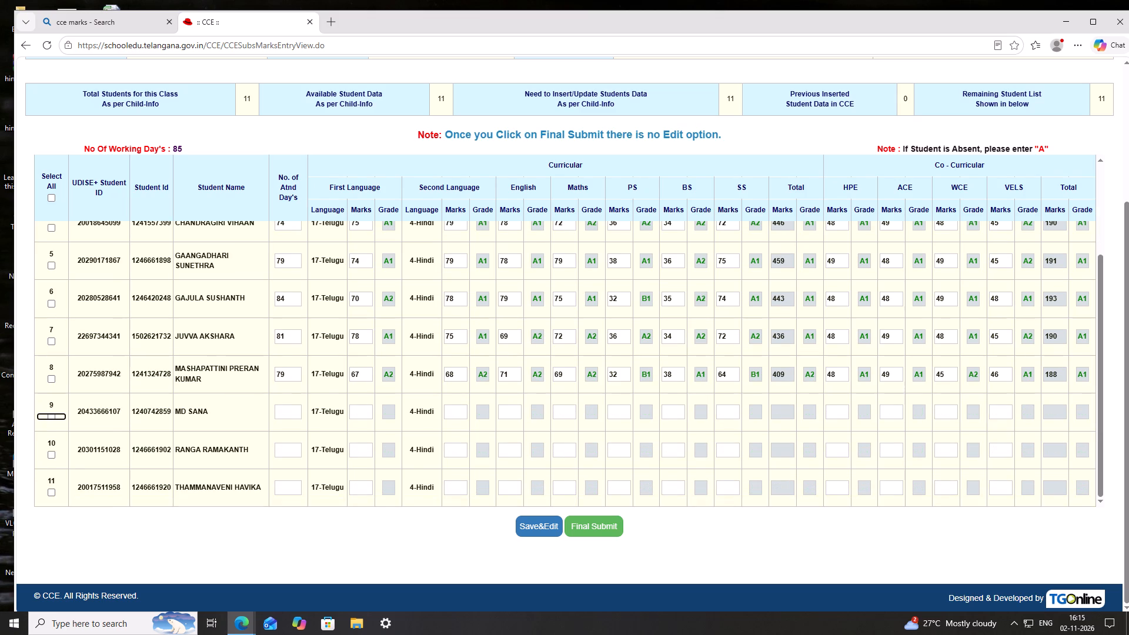
For student 9, enter 79 attended days and marks of Telugu 68, Hindi 75, English 74 and Maths 72.
{"action": "key", "text": "Tab"}
{"action": "key", "text": "6"}
{"action": "key", "text": "BackSpace"}
{"action": "type", "text": "79"}
{"action": "key", "text": "Tab"}
{"action": "type", "text": "68"}
{"action": "key", "text": "Tab"}
{"action": "type", "text": "75"}
{"action": "key", "text": "Tab"}
{"action": "type", "text": "74"}
{"action": "key", "text": "Tab"}
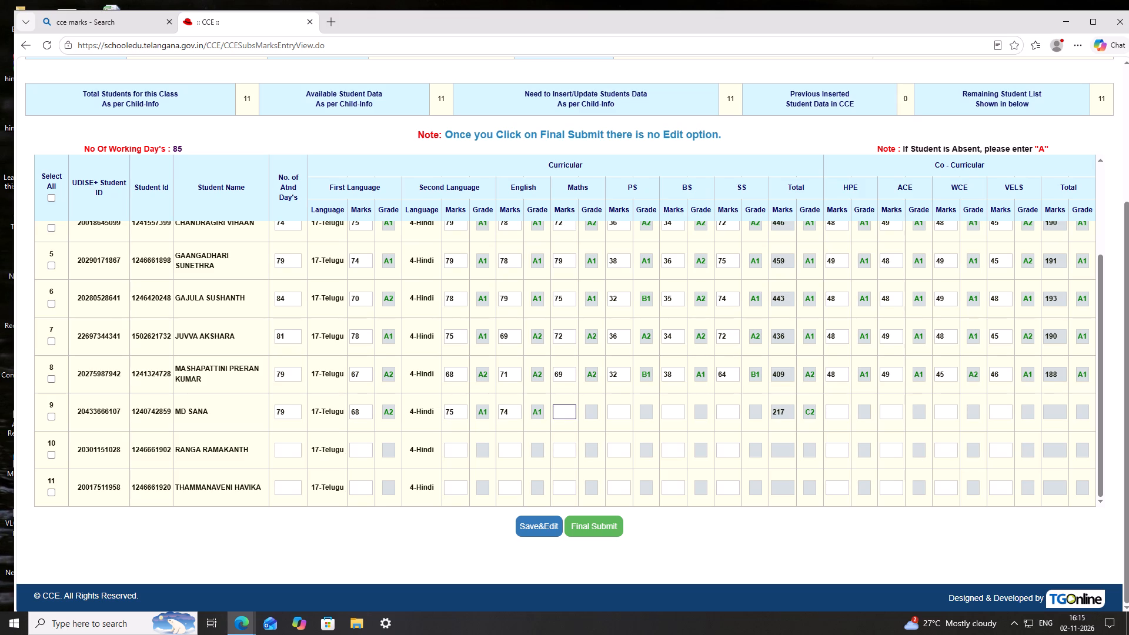
{"action": "key", "text": "7"}
{"action": "key", "text": "2"}
{"action": "key", "text": "Tab"}
Enter student 9's science and social studies marks: PS 34, BS 35 and SS 69.
{"action": "type", "text": "34"}
{"action": "key", "text": "Tab"}
{"action": "type", "text": "35"}
{"action": "key", "text": "Tab"}
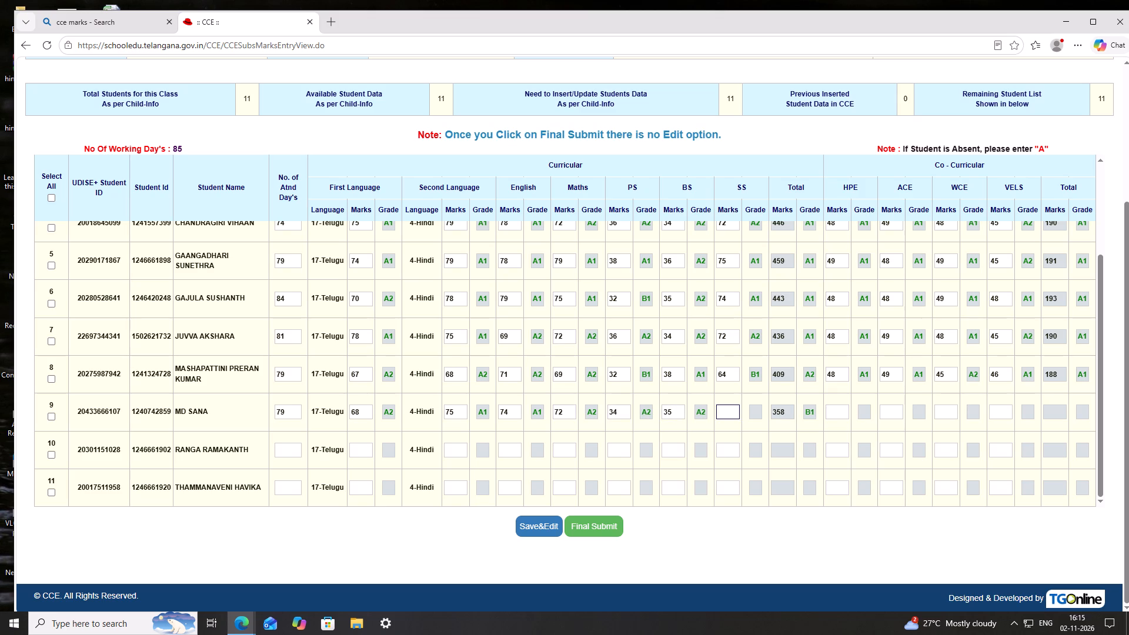
{"action": "type", "text": "69"}
{"action": "key", "text": "Tab"}
Enter student 9's co-curricular marks: HPE 48, ACE 49, WCE 48 and VELS 45.
{"action": "type", "text": "48"}
{"action": "key", "text": "Tab"}
{"action": "type", "text": "49"}
{"action": "key", "text": "Tab"}
{"action": "type", "text": "48"}
{"action": "key", "text": "Tab"}
{"action": "type", "text": "45"}
{"action": "key", "text": "Tab"}
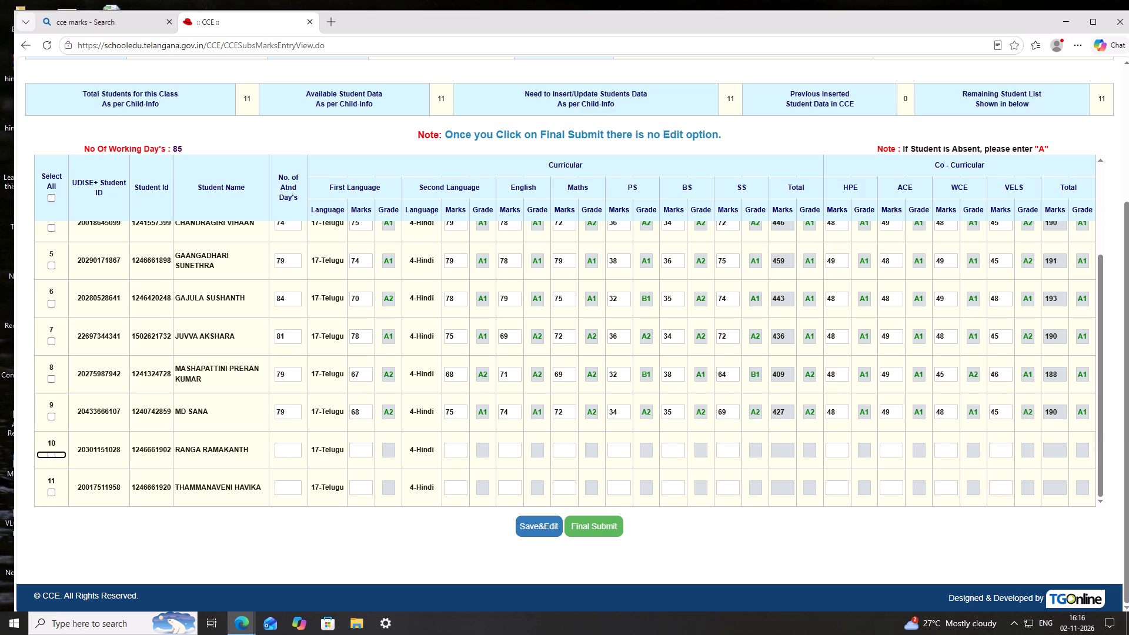
For student 10, enter 84 attended days and marks of Telugu 78, Hindi 69, English 72 and Maths 75.
{"action": "key", "text": "Tab"}
{"action": "key", "text": "8"}
{"action": "key", "text": "4"}
{"action": "key", "text": "Tab"}
{"action": "type", "text": "78"}
{"action": "key", "text": "Tab"}
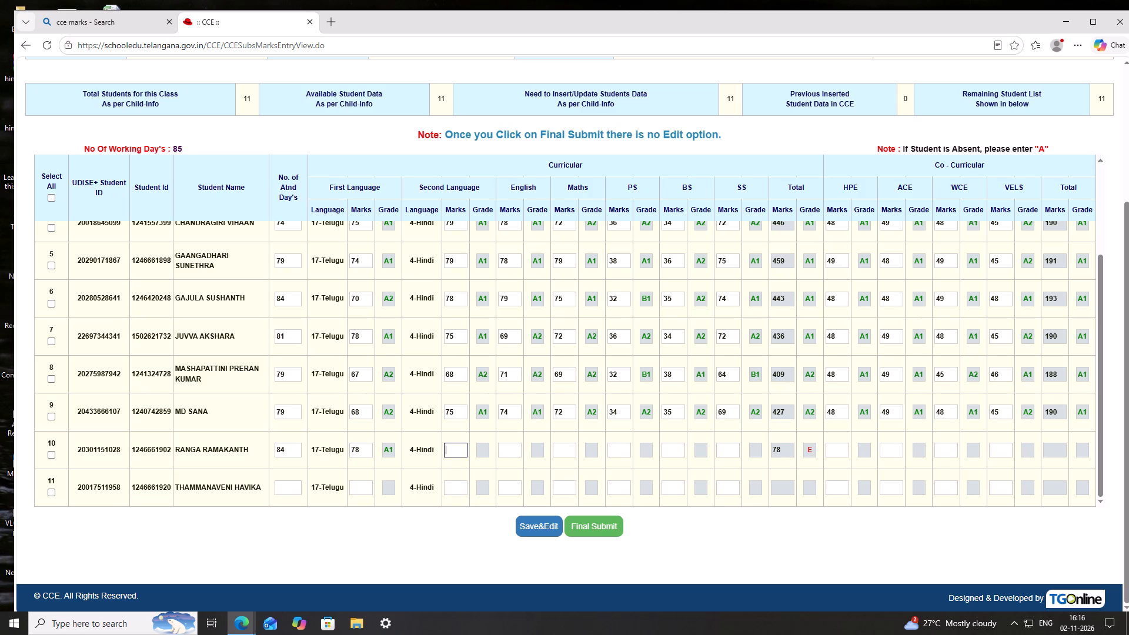
{"action": "type", "text": "69"}
{"action": "key", "text": "Tab"}
{"action": "type", "text": "72"}
{"action": "key", "text": "Tab"}
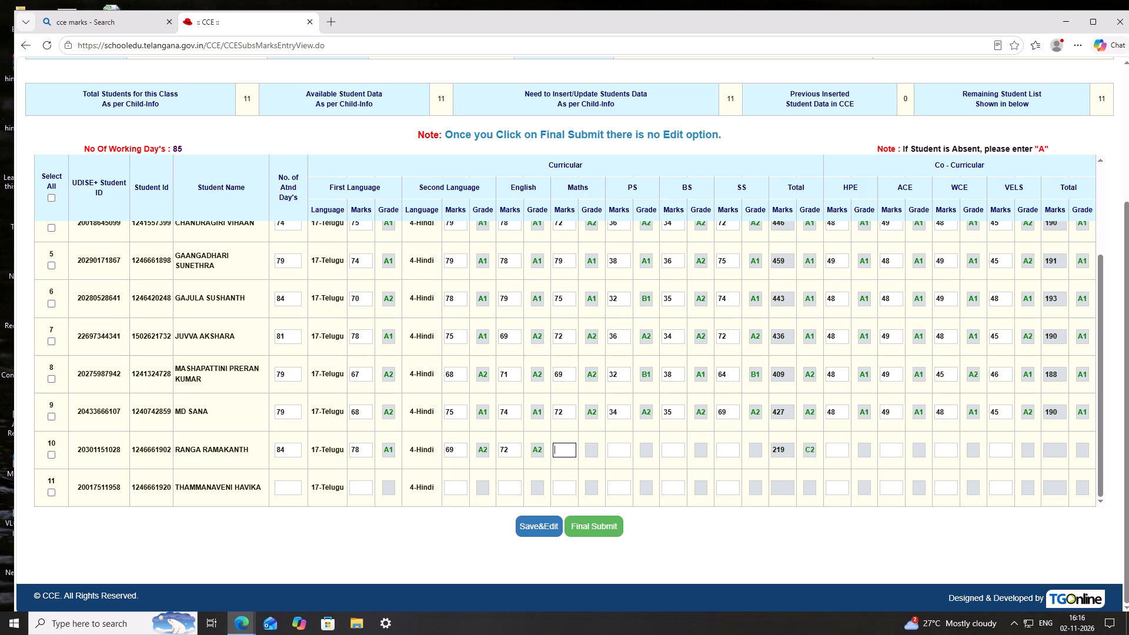
{"action": "type", "text": "75"}
{"action": "key", "text": "Tab"}
Enter student 10's science and social studies marks: PS 34, BS 38 and SS 76.
{"action": "type", "text": "34"}
{"action": "key", "text": "Tab"}
{"action": "key", "text": "3"}
{"action": "key", "text": "8"}
{"action": "key", "text": "Tab"}
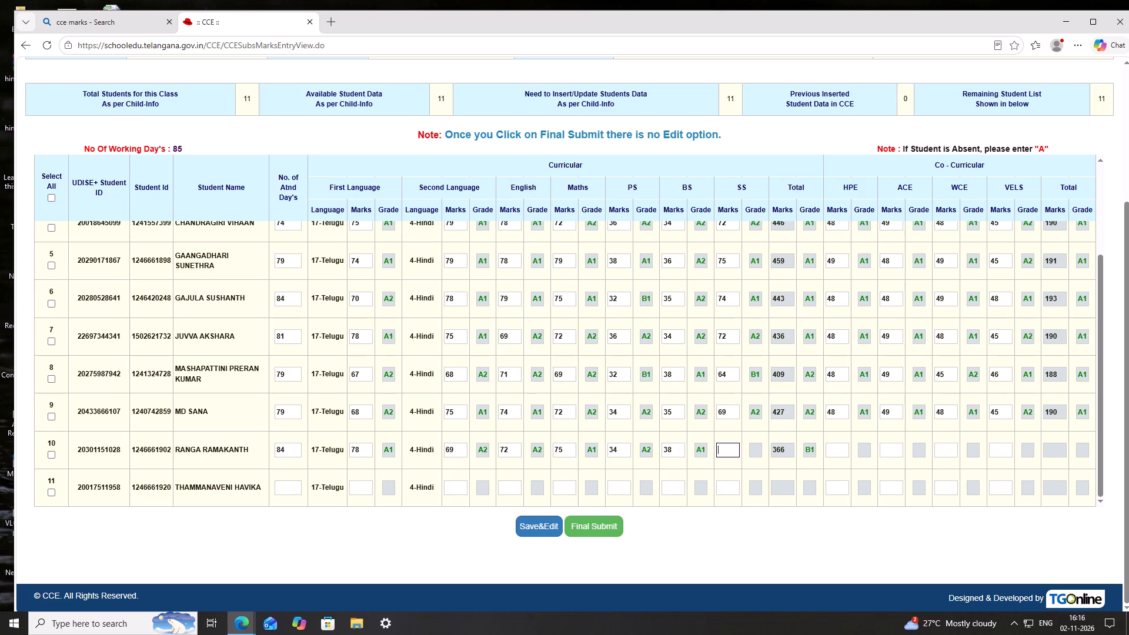
{"action": "type", "text": "76"}
{"action": "key", "text": "Tab"}
Enter student 10's co-curricular marks: HPE 48, ACE 49, WCE 45 and VELS 46.
{"action": "type", "text": "48"}
{"action": "key", "text": "Tab"}
{"action": "type", "text": "49"}
{"action": "key", "text": "Tab"}
{"action": "type", "text": "45"}
{"action": "key", "text": "Tab"}
{"action": "type", "text": "46"}
{"action": "key", "text": "Tab"}
For student 11, enter 78 attended days and marks of Telugu 72, Hindi 78, English 79 and Maths 75.
{"action": "key", "text": "Tab"}
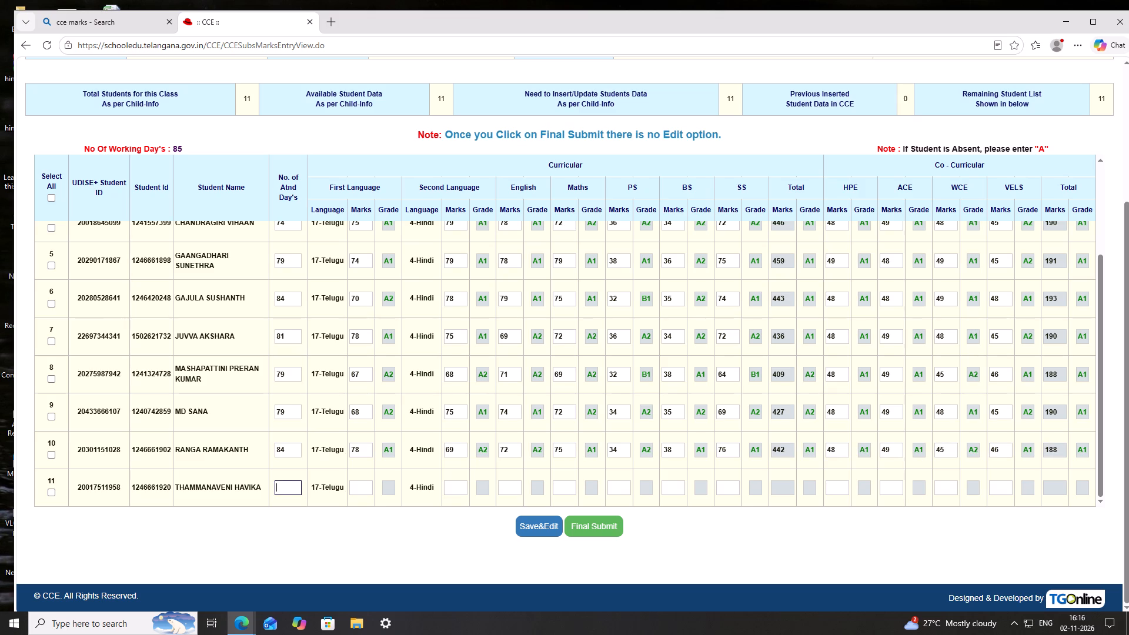
{"action": "type", "text": "78"}
{"action": "key", "text": "Tab"}
{"action": "type", "text": "72"}
{"action": "key", "text": "Tab"}
{"action": "type", "text": "78"}
{"action": "key", "text": "Tab"}
{"action": "type", "text": "79"}
{"action": "key", "text": "Tab"}
{"action": "type", "text": "75"}
{"action": "key", "text": "Tab"}
Enter student 11's science and social studies marks: PS 34, BS 39 and SS 71.
{"action": "type", "text": "34"}
{"action": "key", "text": "Tab"}
{"action": "type", "text": "39"}
{"action": "key", "text": "Tab"}
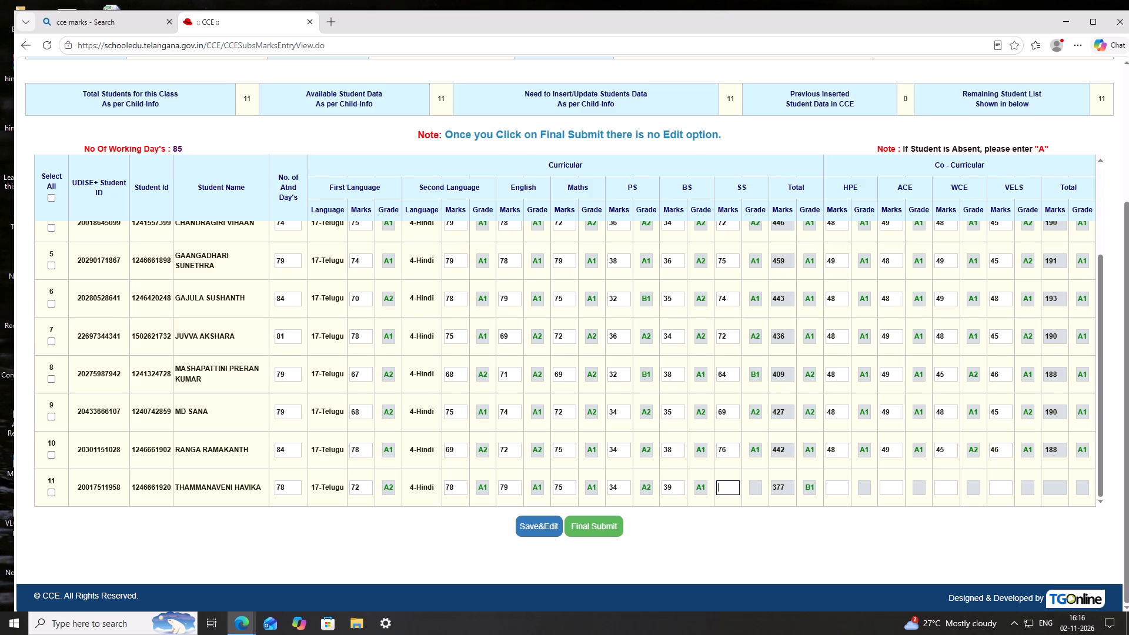
{"action": "type", "text": "71"}
{"action": "key", "text": "Tab"}
Enter student 11's co-curricular marks: HPE 48, ACE 45, WCE 46 and VELS 48.
{"action": "type", "text": "48"}
{"action": "key", "text": "Tab"}
{"action": "type", "text": "45"}
{"action": "key", "text": "Tab"}
{"action": "type", "text": "46"}
{"action": "key", "text": "Tab"}
{"action": "type", "text": "48"}
{"action": "key", "text": "Tab"}
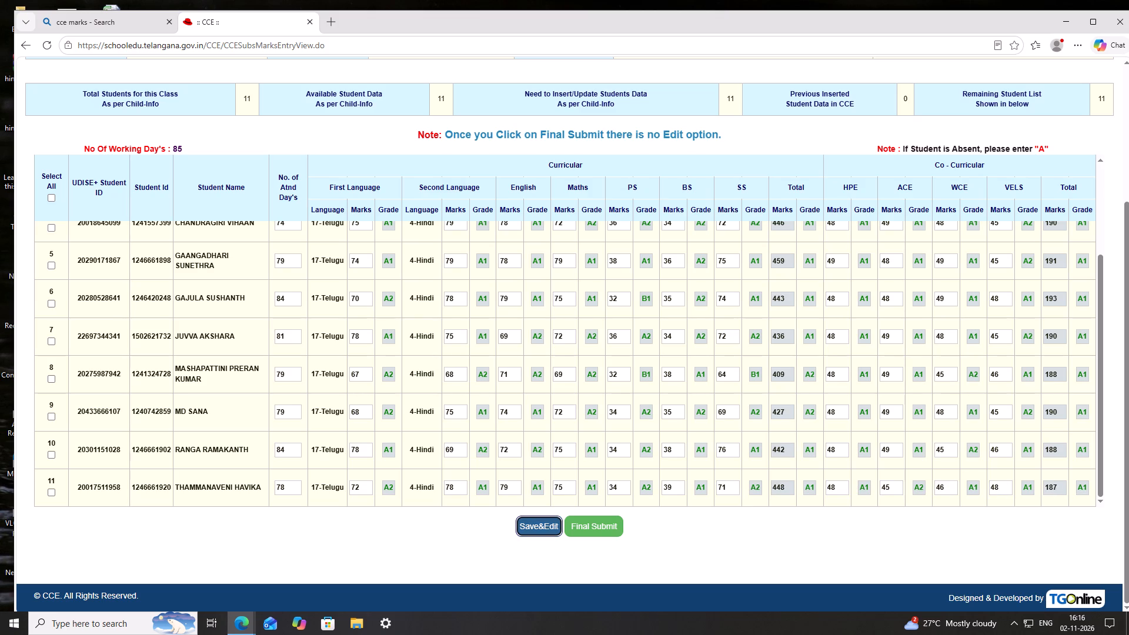
Select all 11 students and save their marks in editable form, without making the final submission.
{"action": "key", "text": "Tab"}
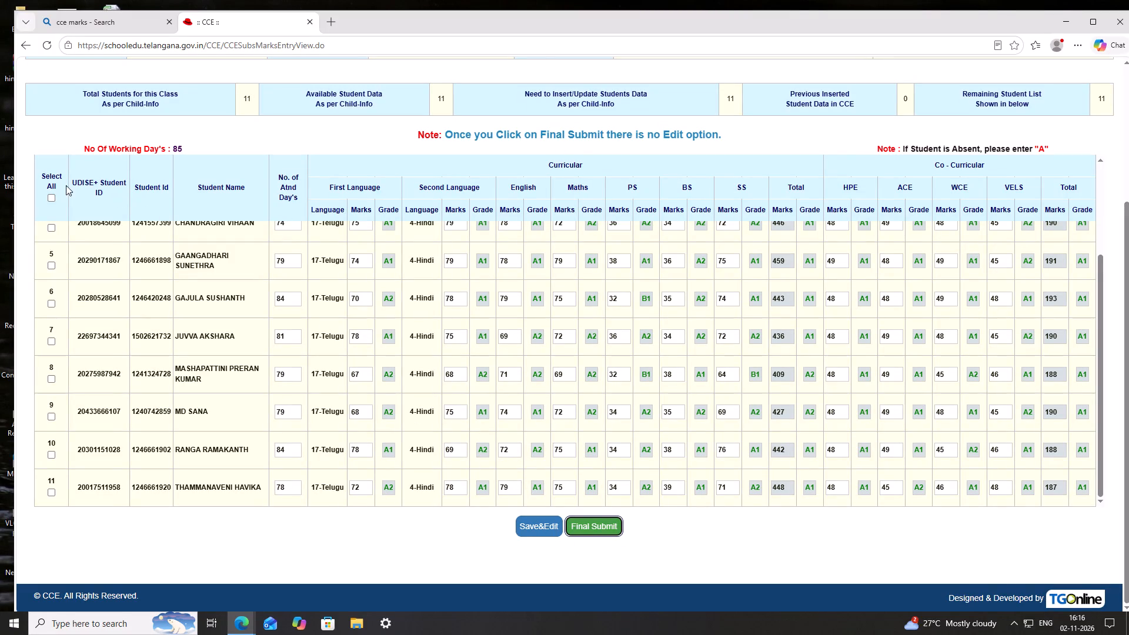
{"action": "left_click", "coordinate": [52, 198]}
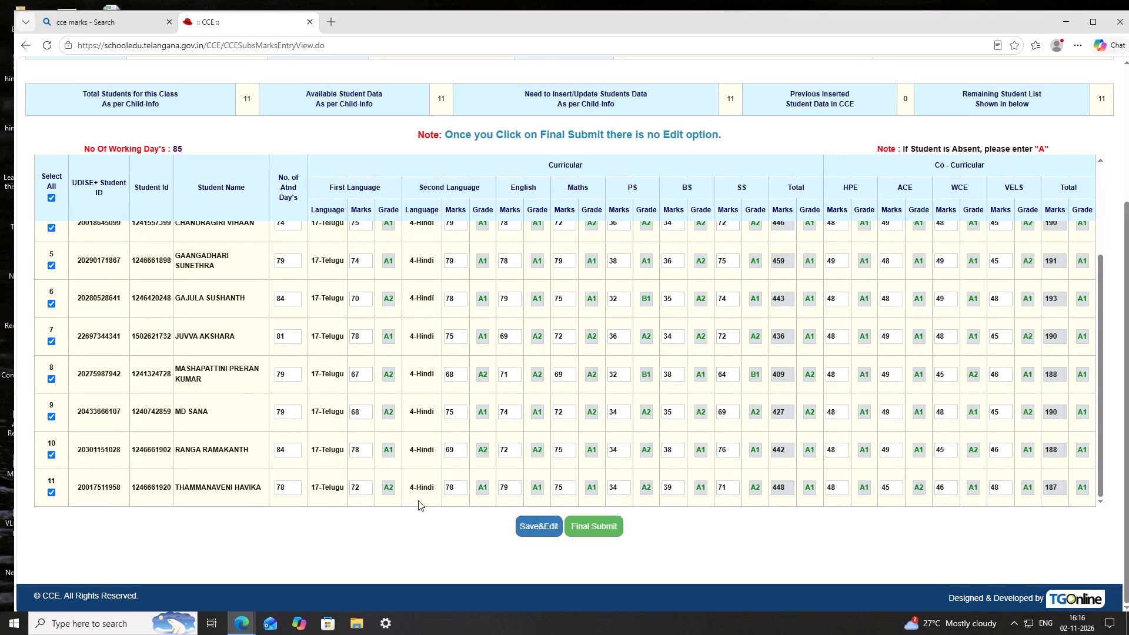
{"action": "left_click", "coordinate": [533, 524]}
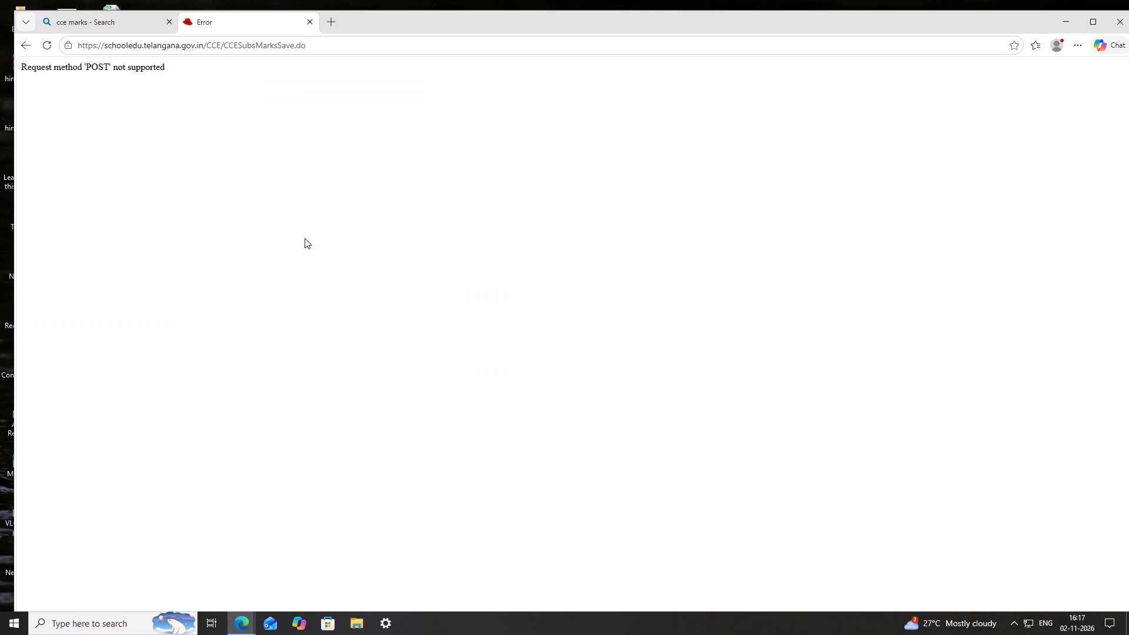
Close the CCE error page and return to the web search results for cce marks.
{"action": "left_click", "coordinate": [142, 21]}
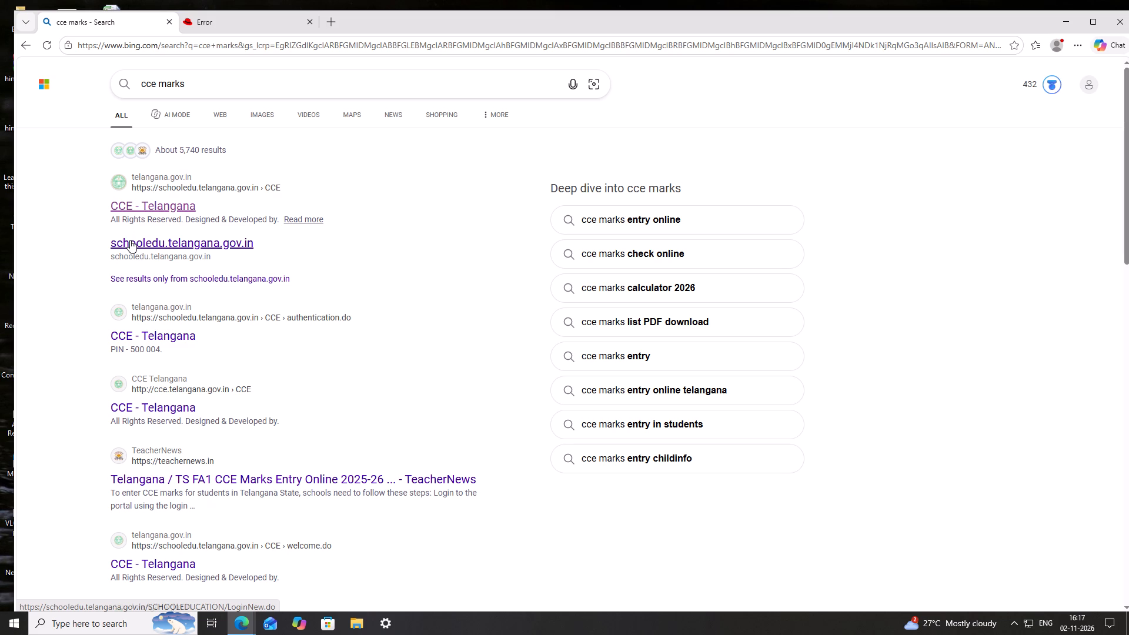
{"action": "left_click", "coordinate": [312, 24]}
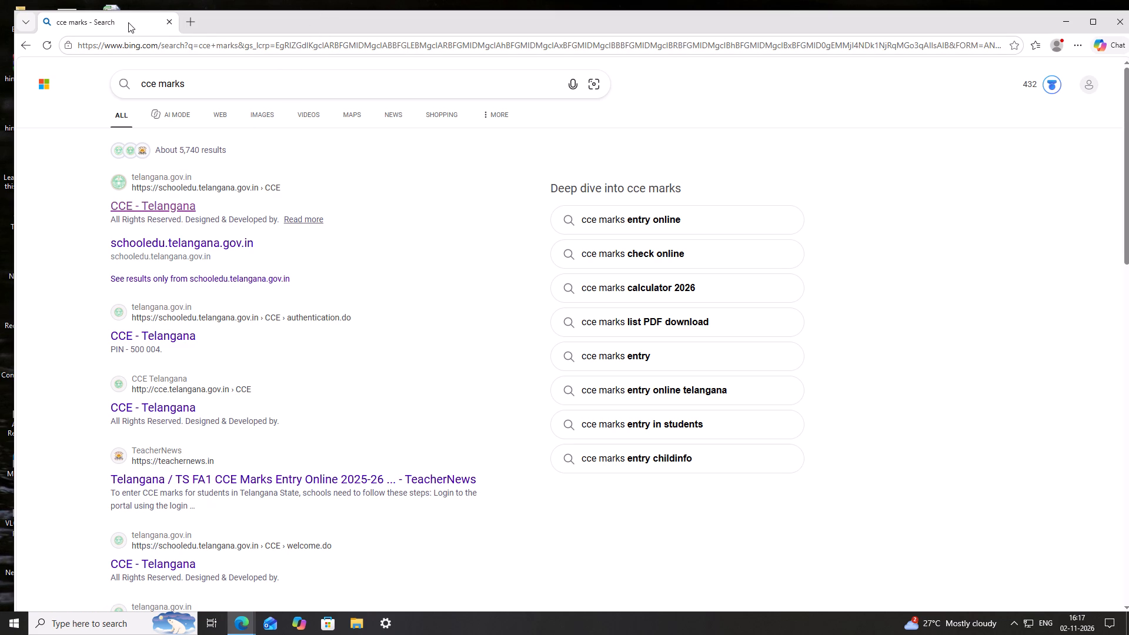
{"action": "left_click", "coordinate": [128, 22]}
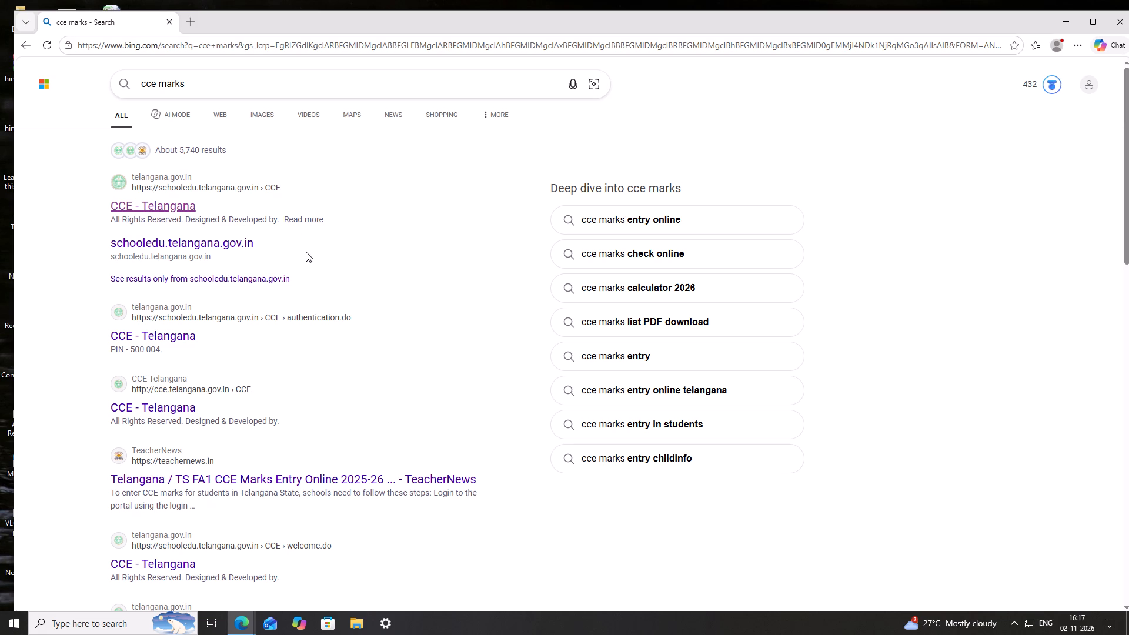
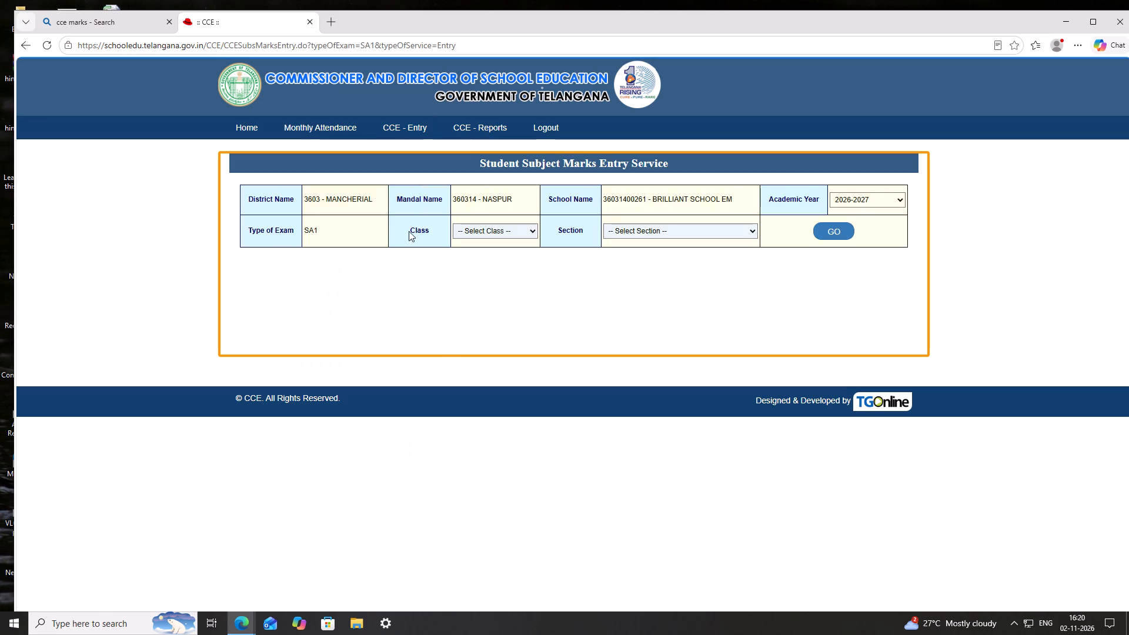
Load the SA1 marks entry list for class 8, section A, academic year 2026-2027.
{"action": "left_click", "coordinate": [485, 235]}
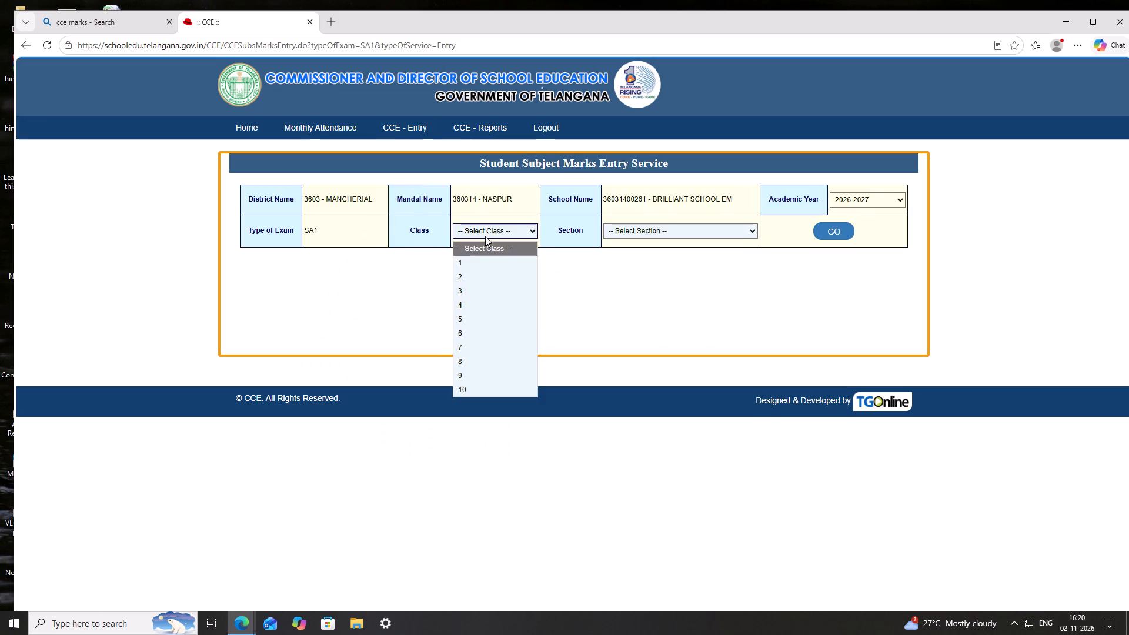
{"action": "left_click", "coordinate": [470, 359]}
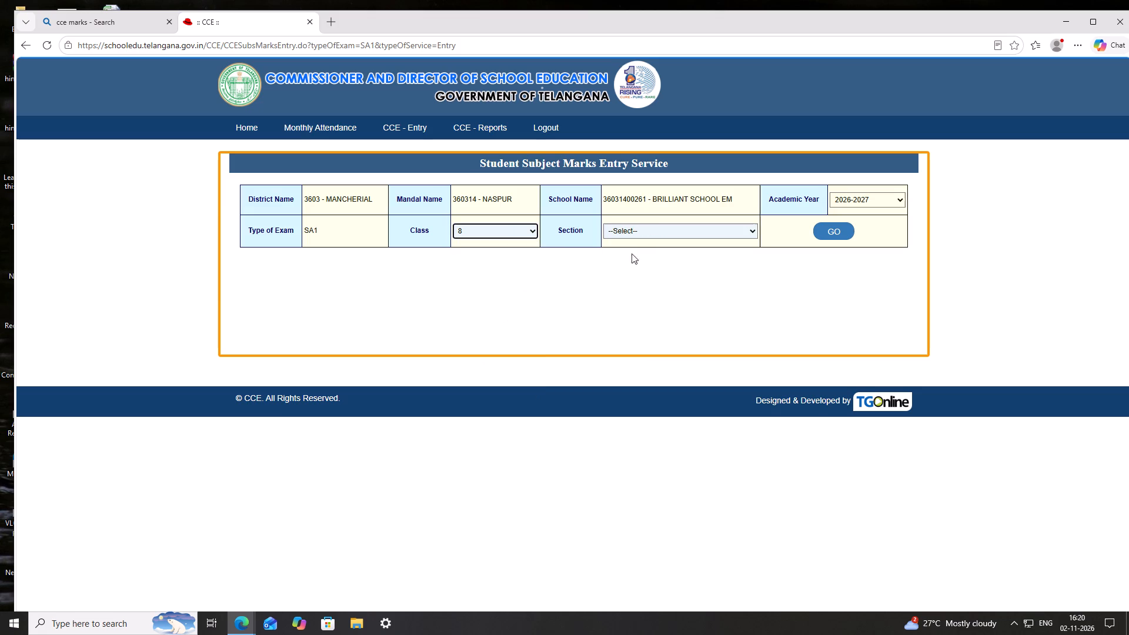
{"action": "left_click", "coordinate": [652, 225]}
{"action": "left_click", "coordinate": [650, 258]}
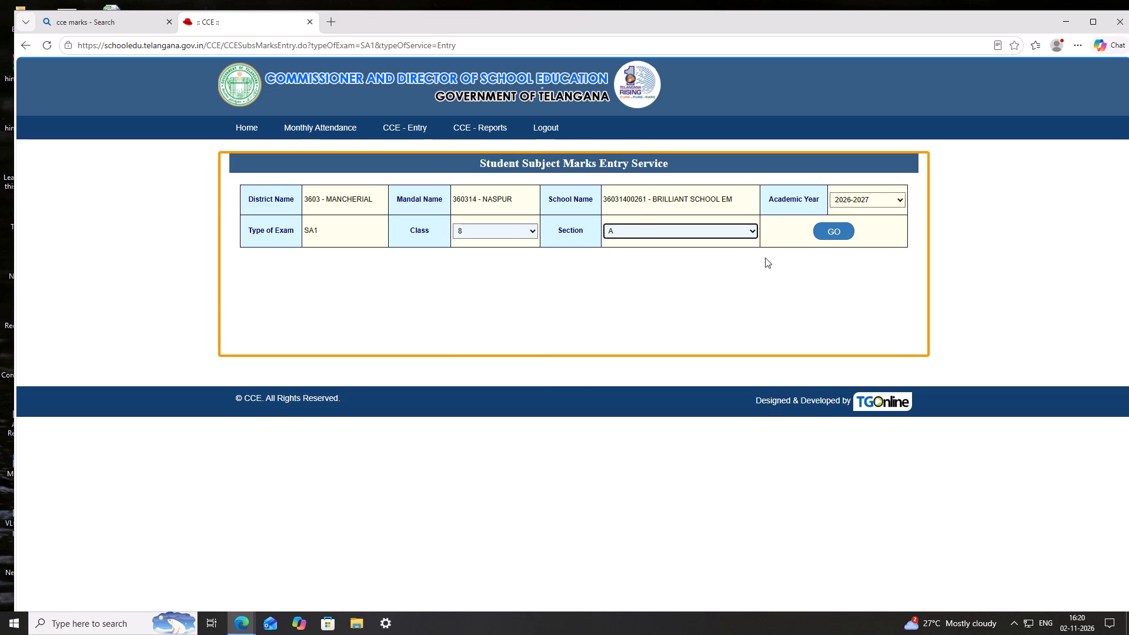
{"action": "left_click", "coordinate": [840, 230]}
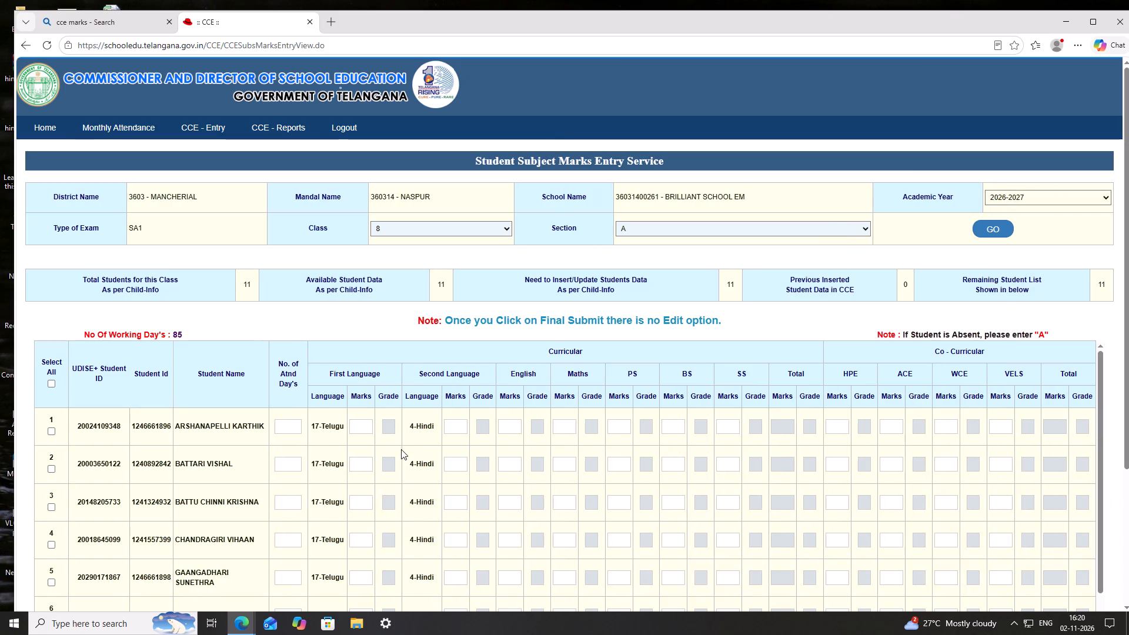
Select all 11 students in the marks entry list.
{"action": "scroll", "coordinate": [406, 446], "scroll_direction": "down", "scroll_amount": 14}
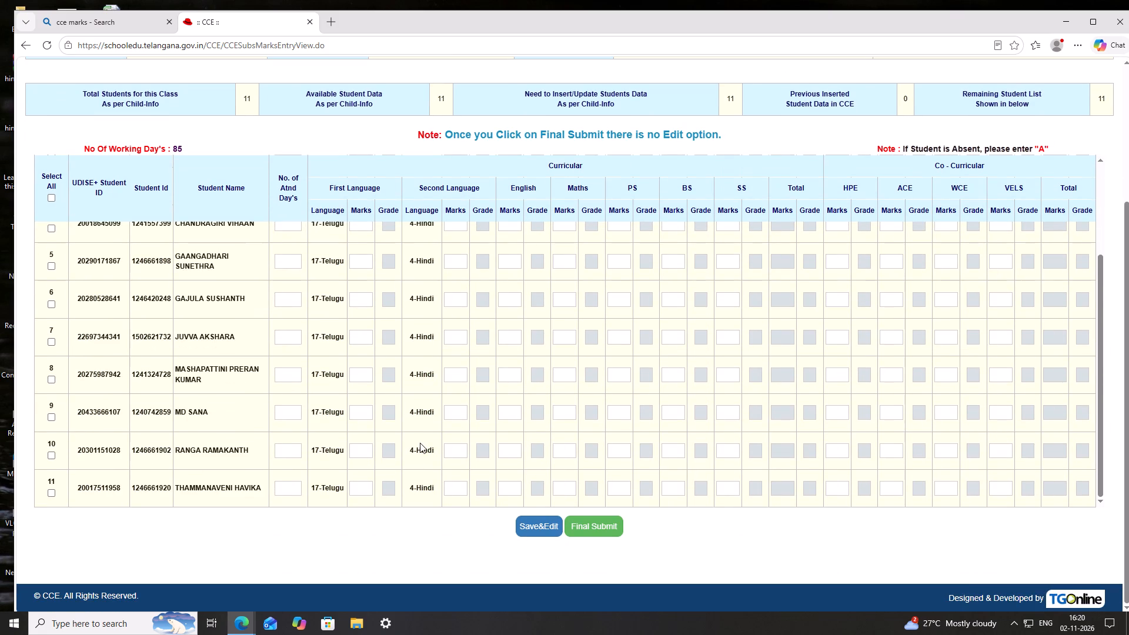
{"action": "scroll", "coordinate": [420, 443], "scroll_direction": "up", "scroll_amount": 16}
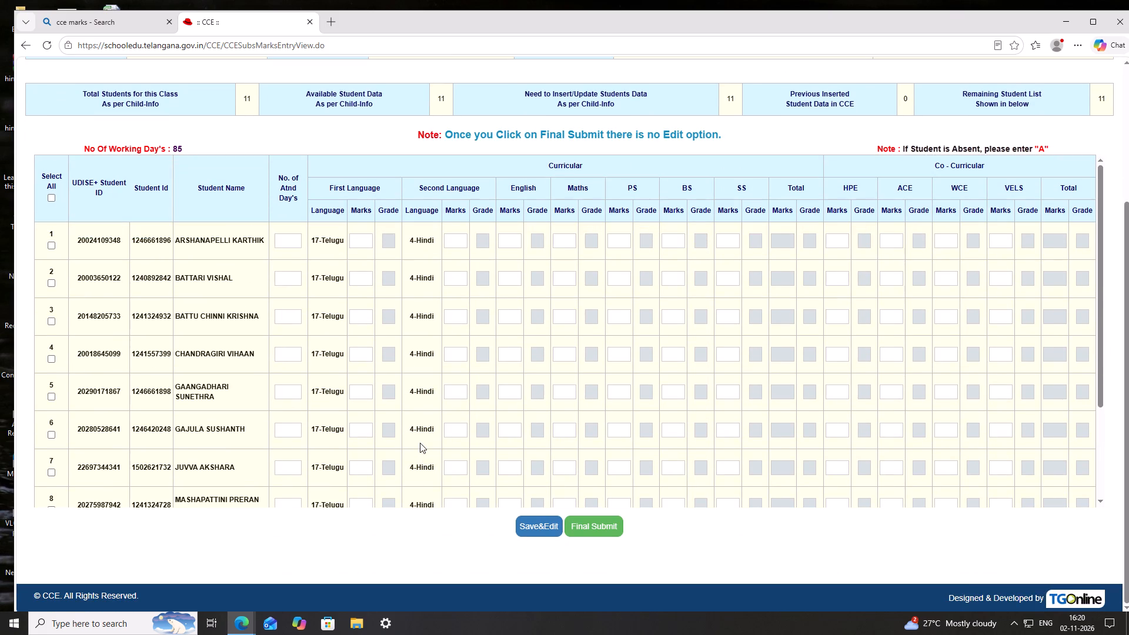
{"action": "scroll", "coordinate": [420, 443], "scroll_direction": "up", "scroll_amount": 5}
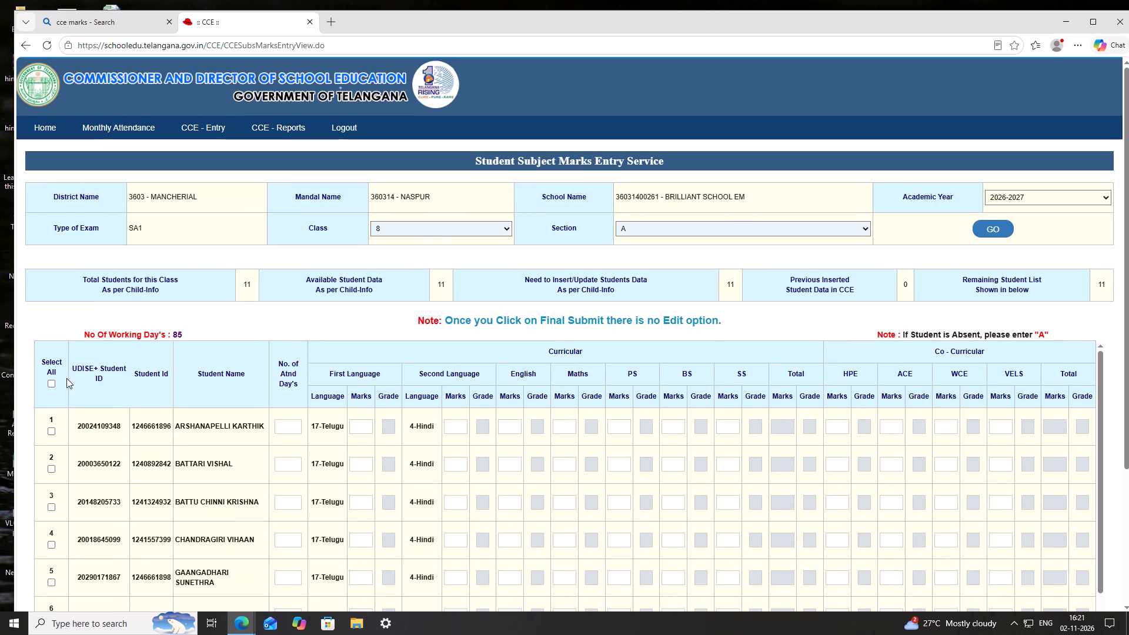
{"action": "left_click", "coordinate": [52, 384]}
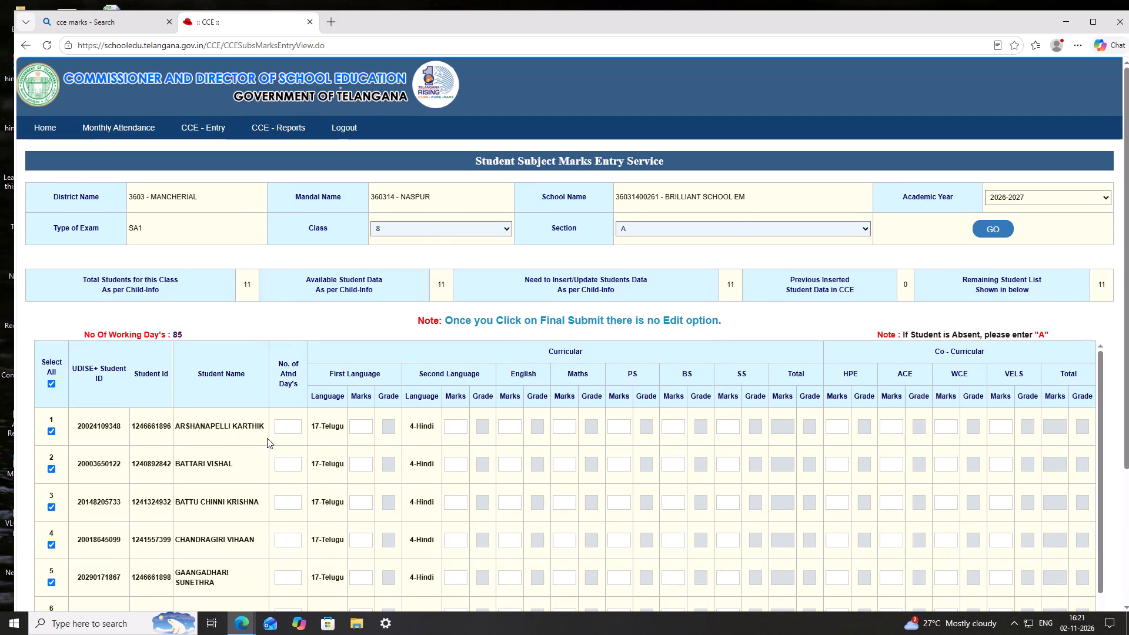
Enter student 1's attendance as 82 days, with marks Telugu 78, Hindi 79, English 76 and Maths 74.
{"action": "left_click", "coordinate": [285, 429]}
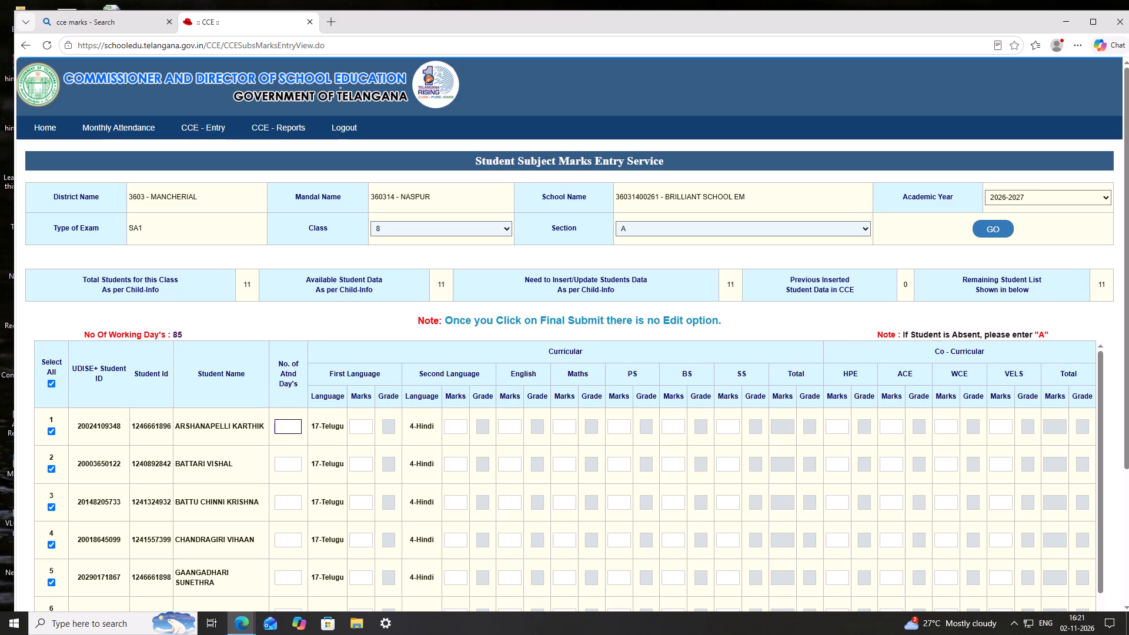
{"action": "left_click", "coordinate": [283, 429]}
{"action": "type", "text": "82"}
{"action": "key", "text": "Tab"}
{"action": "type", "text": "78"}
{"action": "key", "text": "Tab"}
{"action": "type", "text": "79"}
{"action": "key", "text": "Tab"}
{"action": "type", "text": "76"}
{"action": "key", "text": "Tab"}
{"action": "type", "text": "74"}
{"action": "key", "text": "Tab"}
Enter student 1's science and social studies marks: PS 35, BS 38 and SS 74.
{"action": "type", "text": "75"}
{"action": "key", "text": "Tab"}
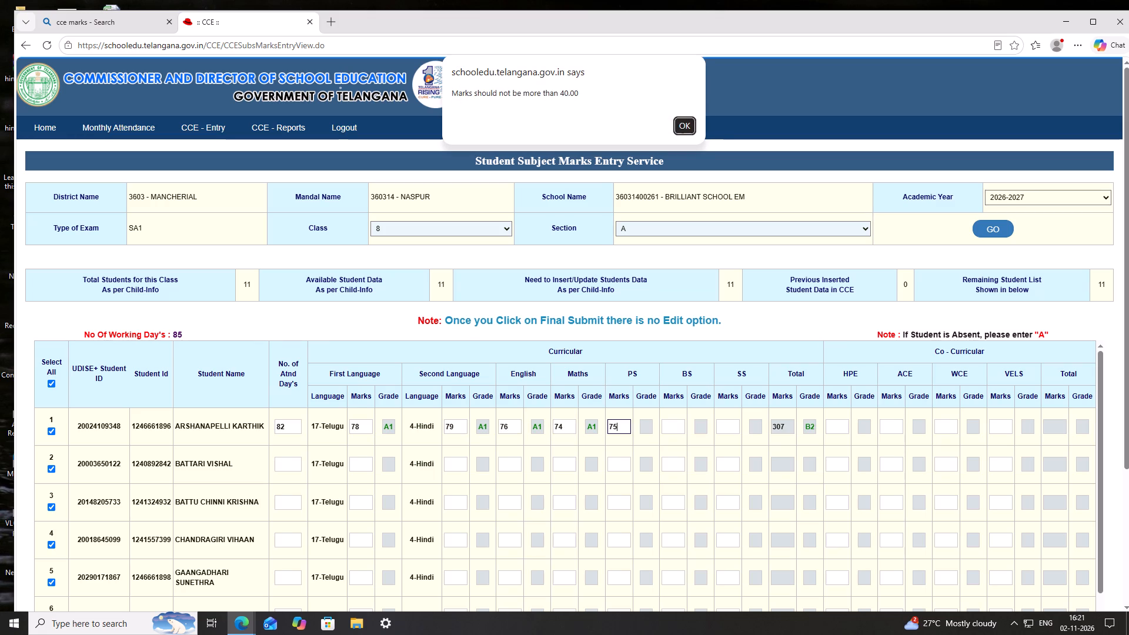
{"action": "key", "text": "Return"}
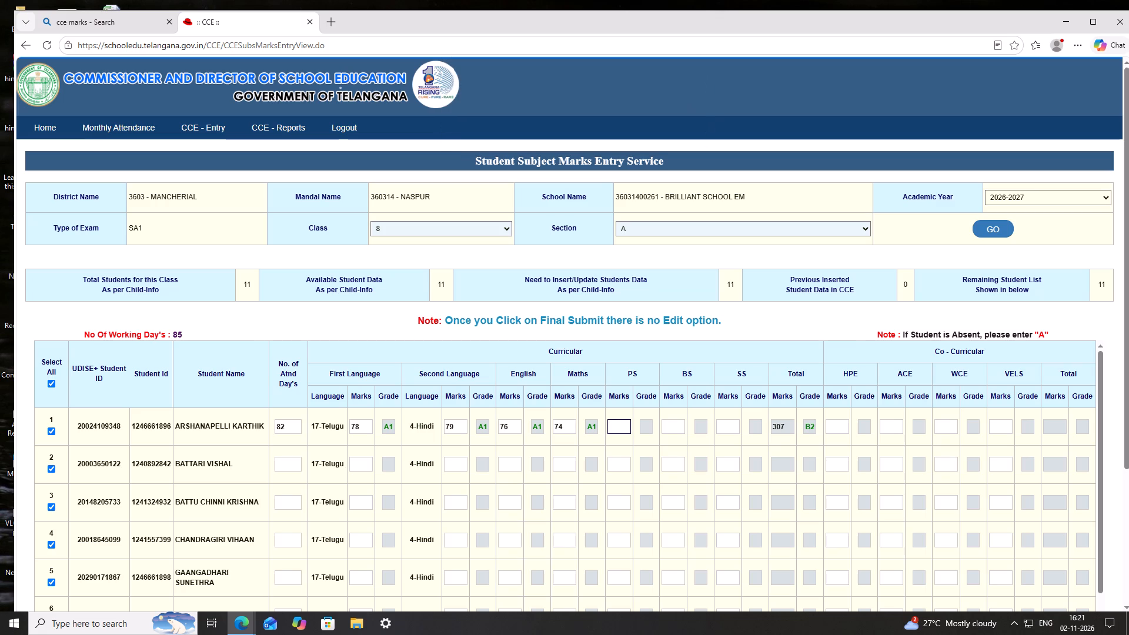
{"action": "type", "text": "35"}
{"action": "key", "text": "Tab"}
{"action": "type", "text": "38"}
{"action": "key", "text": "Tab"}
{"action": "type", "text": "74"}
{"action": "key", "text": "Tab"}
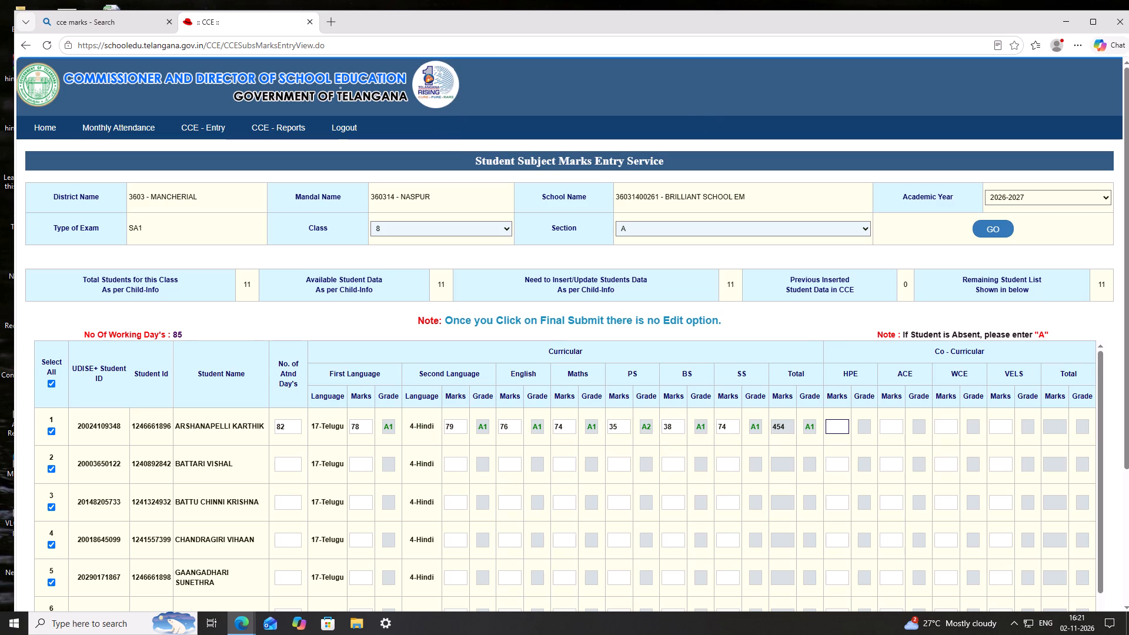
Enter student 1's co-curricular marks: HPE 48, ACE 49, WCE 48 and VELS 45.
{"action": "type", "text": "48"}
{"action": "key", "text": "Tab"}
{"action": "type", "text": "49"}
{"action": "key", "text": "Tab"}
{"action": "type", "text": "48"}
{"action": "key", "text": "Tab"}
{"action": "type", "text": "45"}
{"action": "key", "text": "Tab"}
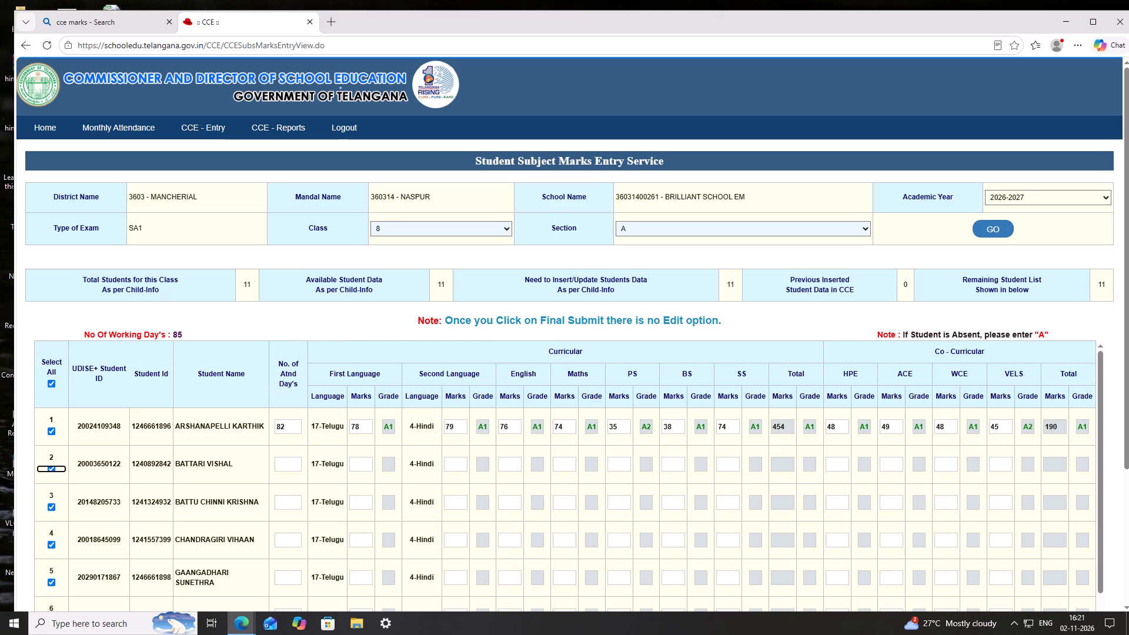
Enter student 2's attendance as 79 days, with marks Telugu 74, Hindi 72, English 78 and Maths 73.
{"action": "key", "text": "Tab"}
{"action": "key", "text": "7"}
{"action": "key", "text": "9"}
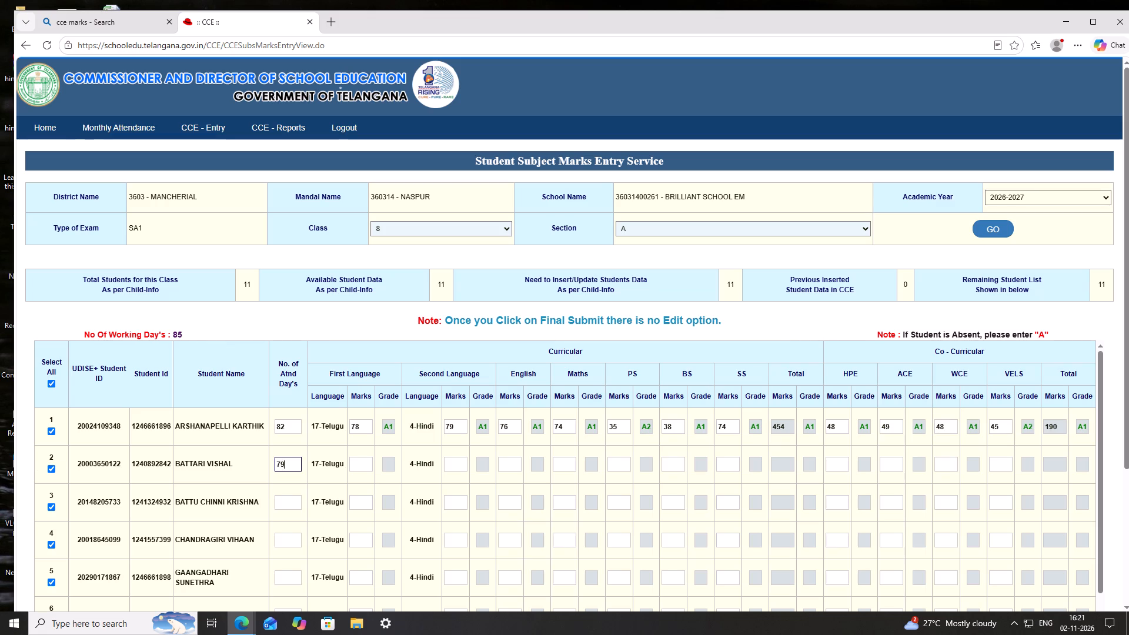
{"action": "key", "text": "Tab"}
{"action": "type", "text": "74"}
{"action": "key", "text": "Tab"}
{"action": "type", "text": "72"}
{"action": "key", "text": "Tab"}
{"action": "type", "text": "78"}
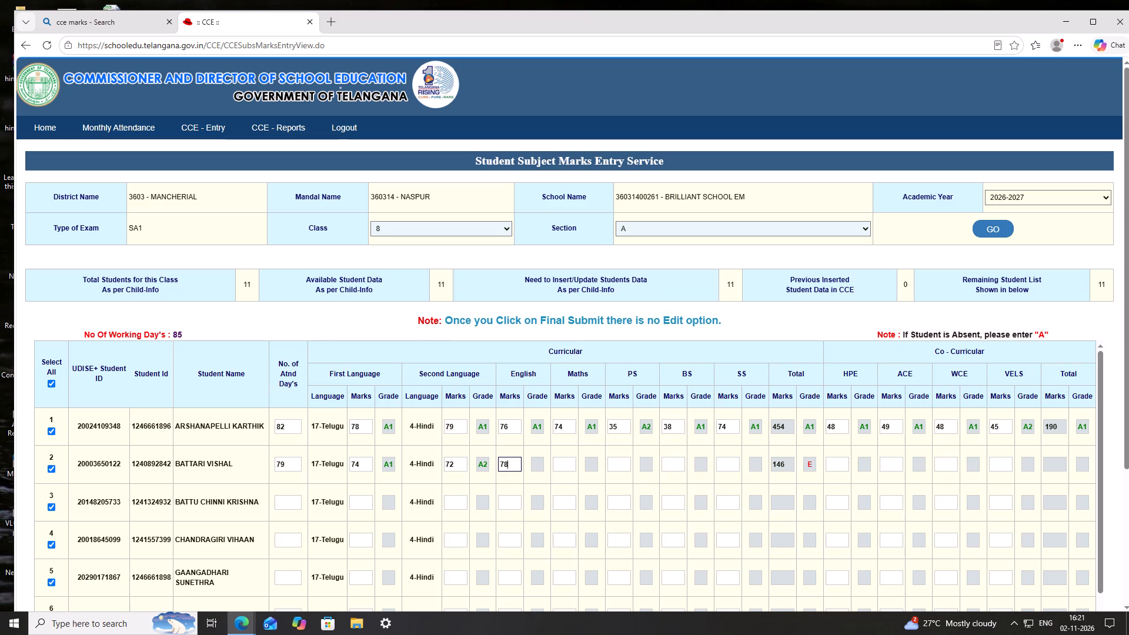
{"action": "key", "text": "Tab"}
{"action": "key", "text": "7"}
{"action": "key", "text": "3"}
{"action": "key", "text": "Tab"}
Enter student 2's science and social studies marks: PS 34, BS 36 and SS 74.
{"action": "type", "text": "34"}
{"action": "key", "text": "Tab"}
{"action": "key", "text": "3"}
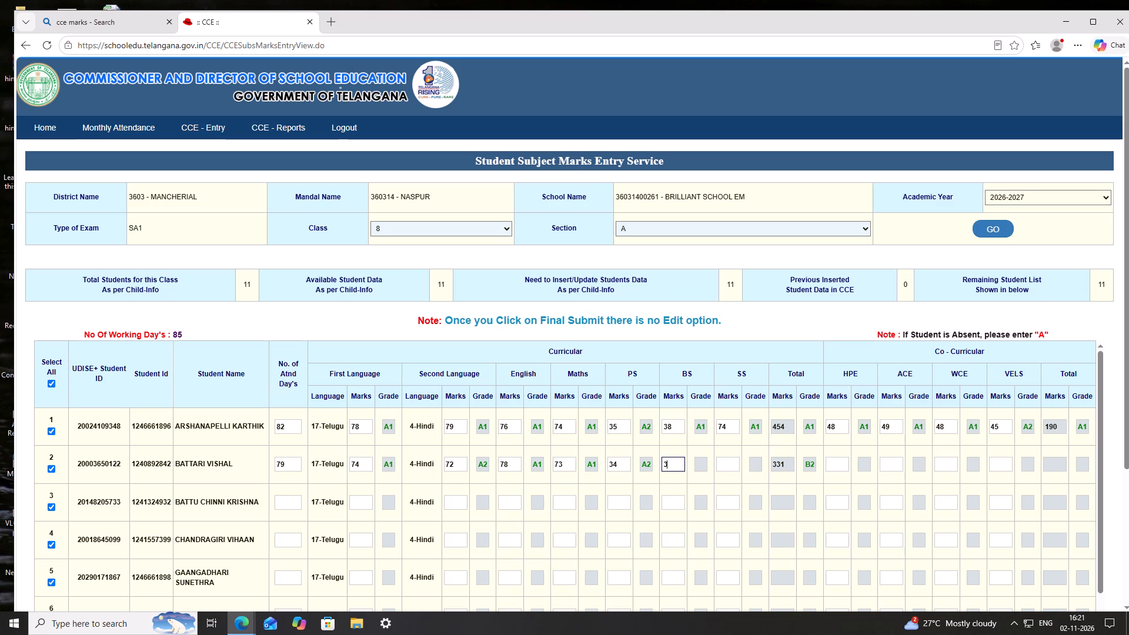
{"action": "key", "text": "6"}
{"action": "key", "text": "Tab"}
{"action": "type", "text": "74"}
{"action": "key", "text": "Tab"}
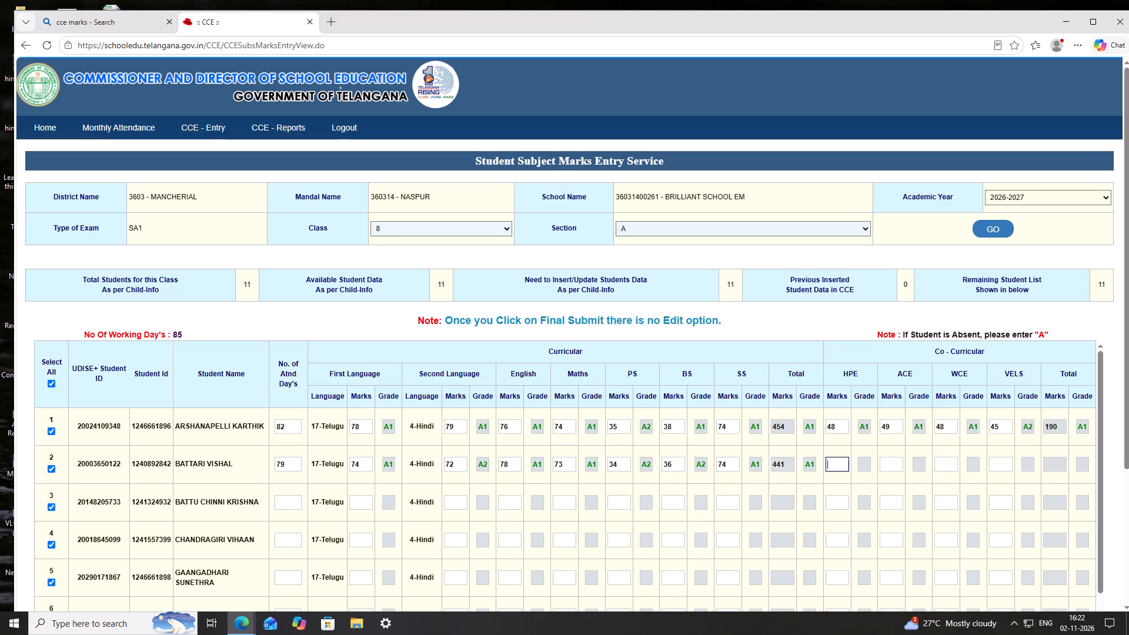
Enter student 2's co-curricular marks: HPE 48, ACE 45, WCE 49 and VELS 48.
{"action": "type", "text": "75"}
{"action": "key", "text": "Tab"}
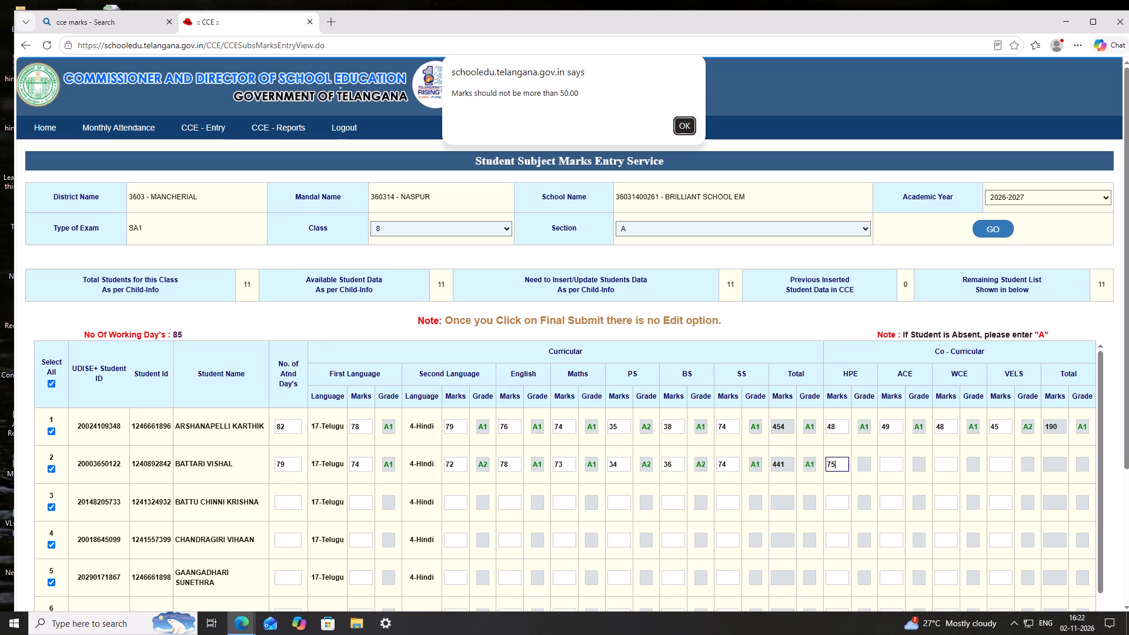
{"action": "key", "text": "Return"}
{"action": "type", "text": "48"}
{"action": "key", "text": "Tab"}
{"action": "type", "text": "45"}
{"action": "key", "text": "Tab"}
{"action": "type", "text": "49"}
{"action": "key", "text": "Tab"}
{"action": "type", "text": "48"}
{"action": "key", "text": "Tab"}
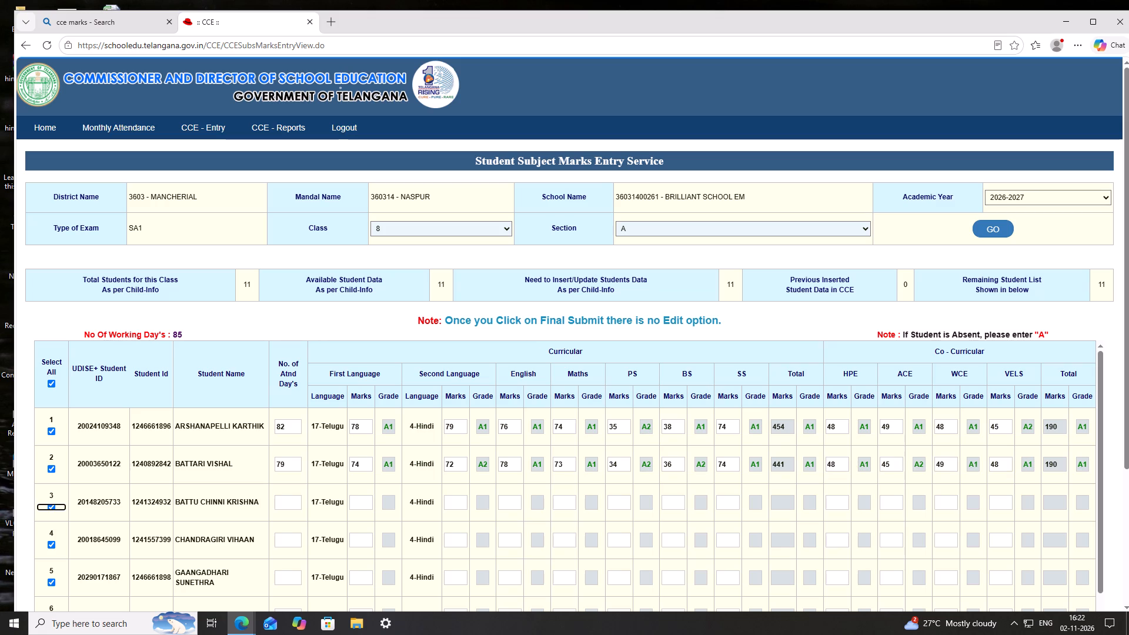
Enter student 3's attendance as 81 days, with marks Telugu 72, Hindi 74, English 75 and Maths 71.
{"action": "key", "text": "Tab"}
{"action": "type", "text": "81"}
{"action": "key", "text": "Tab"}
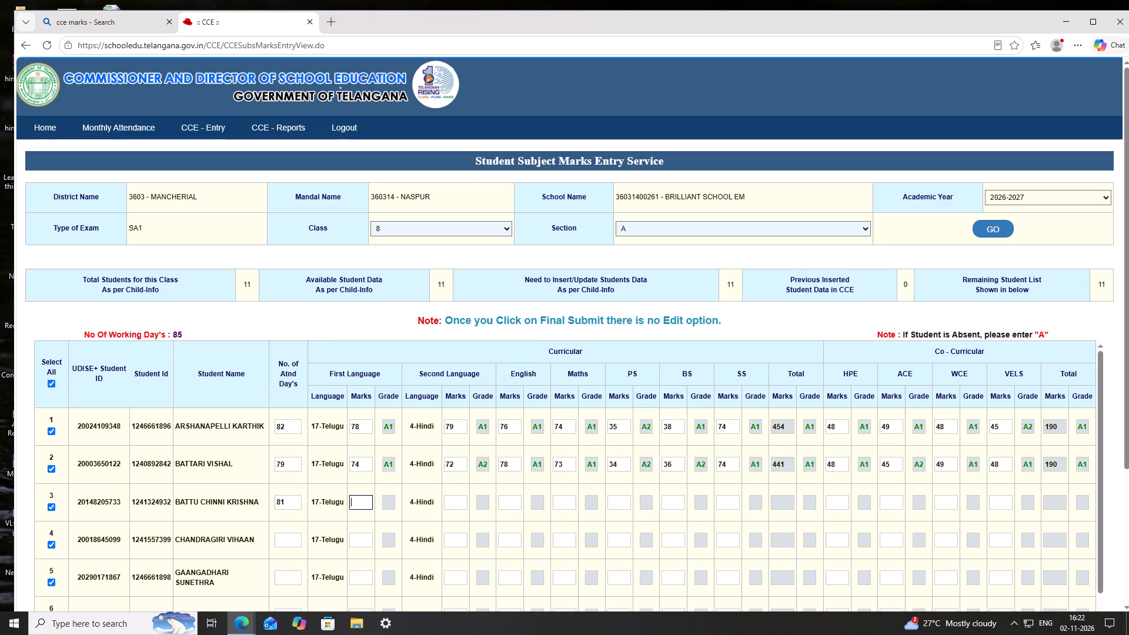
{"action": "type", "text": "72"}
{"action": "key", "text": "Tab"}
{"action": "type", "text": "74"}
{"action": "key", "text": "Tab"}
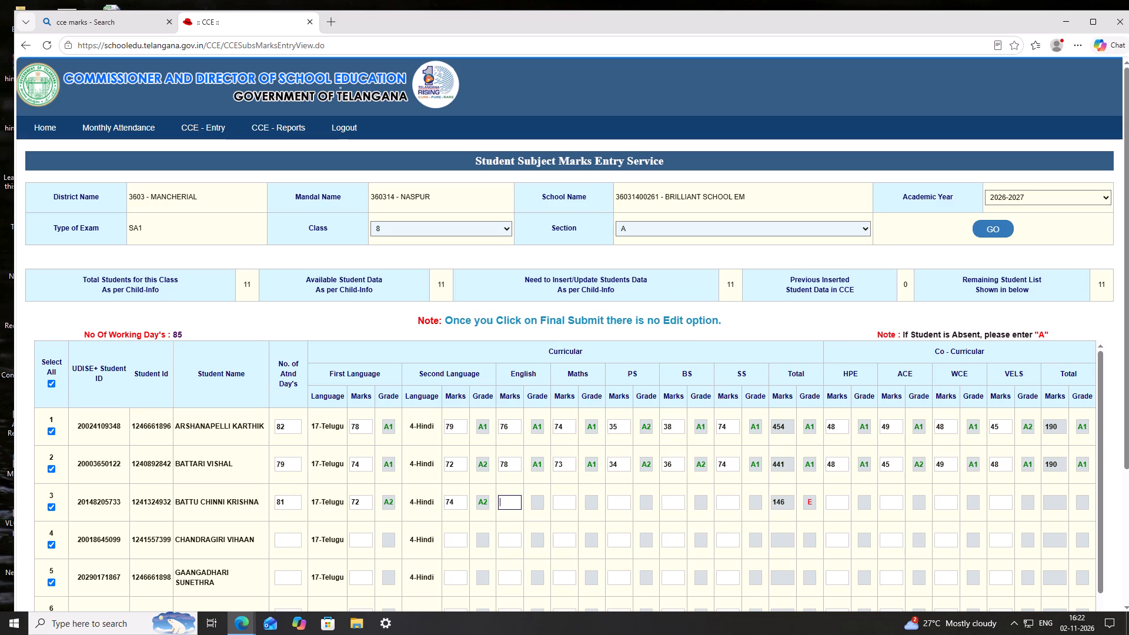
{"action": "type", "text": "75"}
{"action": "key", "text": "Tab"}
{"action": "key", "text": "7"}
{"action": "key", "text": "1"}
{"action": "key", "text": "Tab"}
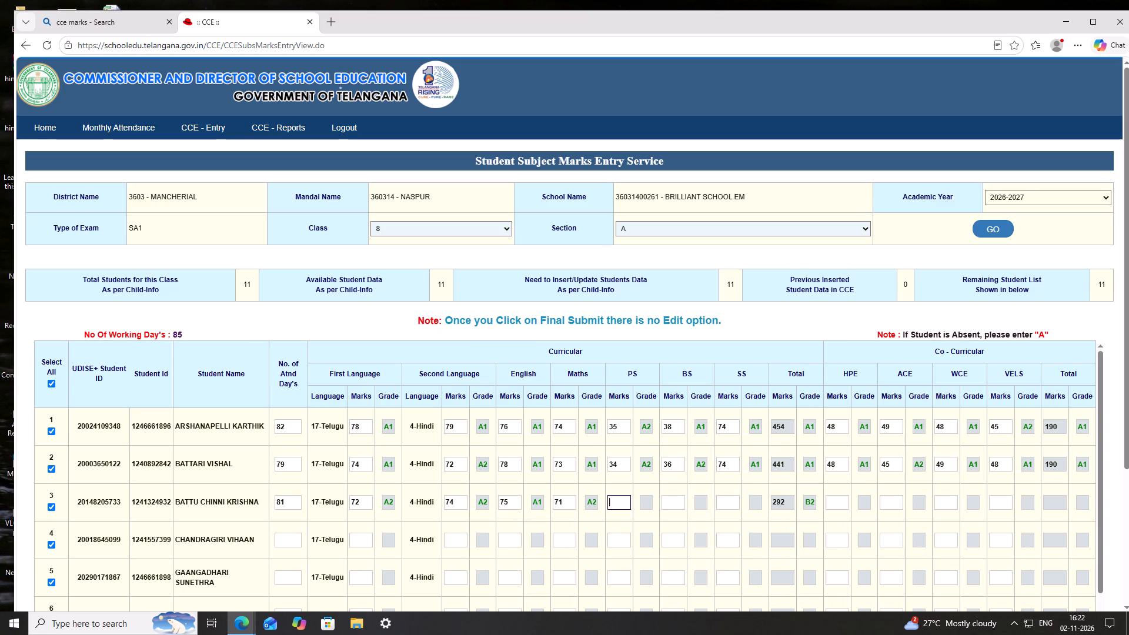
Enter student 3's science and social studies marks: PS 38, BS 34 and SS 74.
{"action": "type", "text": "38"}
{"action": "key", "text": "Tab"}
{"action": "type", "text": "34"}
{"action": "key", "text": "Tab"}
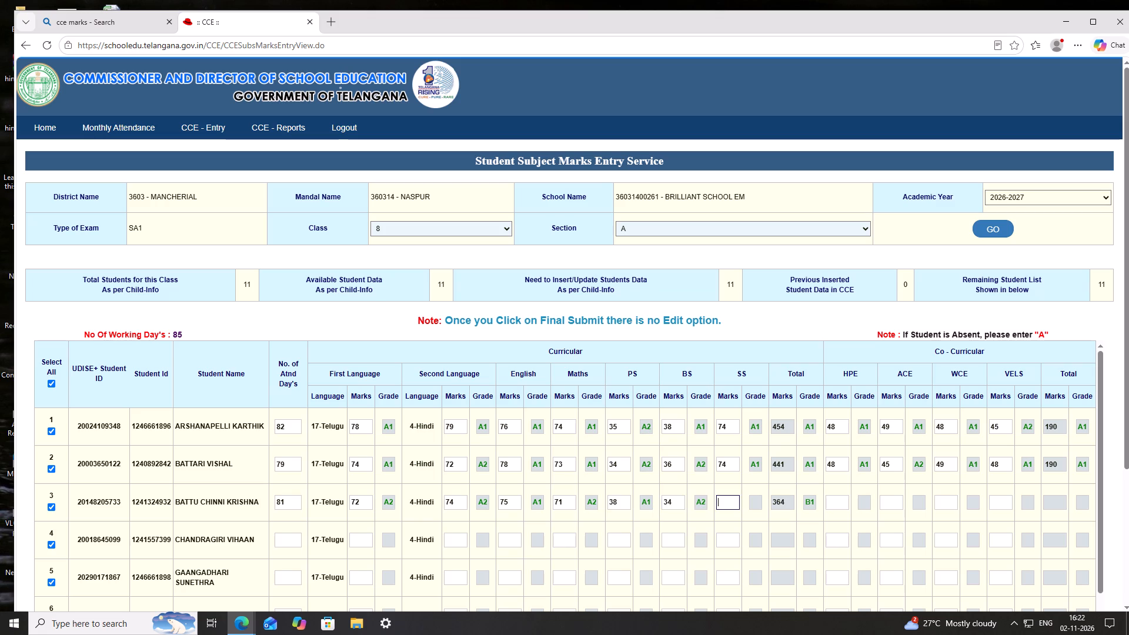
{"action": "type", "text": "74"}
{"action": "key", "text": "Tab"}
Enter student 3's co-curricular marks: HPE 48, ACE 49, WCE 48 and VELS 48.
{"action": "type", "text": "48"}
{"action": "key", "text": "Tab"}
{"action": "type", "text": "49"}
{"action": "key", "text": "Tab"}
{"action": "type", "text": "48"}
{"action": "key", "text": "Tab"}
{"action": "type", "text": "48"}
{"action": "key", "text": "Tab"}
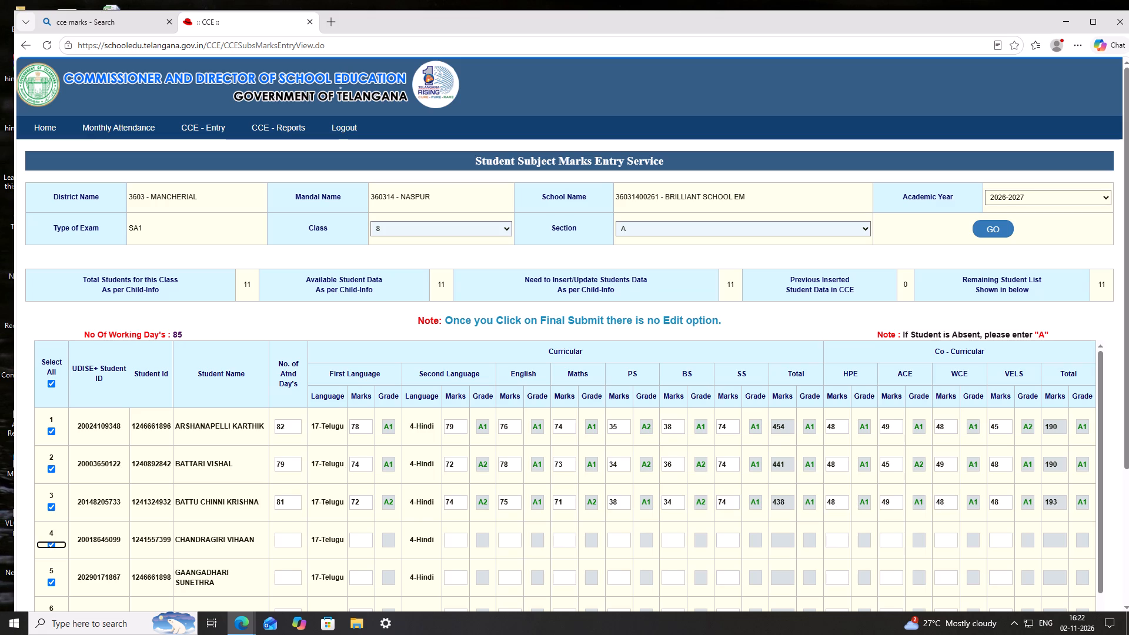
Enter student 4's attendance as 79 days, with marks Telugu 76, Hindi 71, English 73 and Maths 68.
{"action": "key", "text": "Tab"}
{"action": "type", "text": "79"}
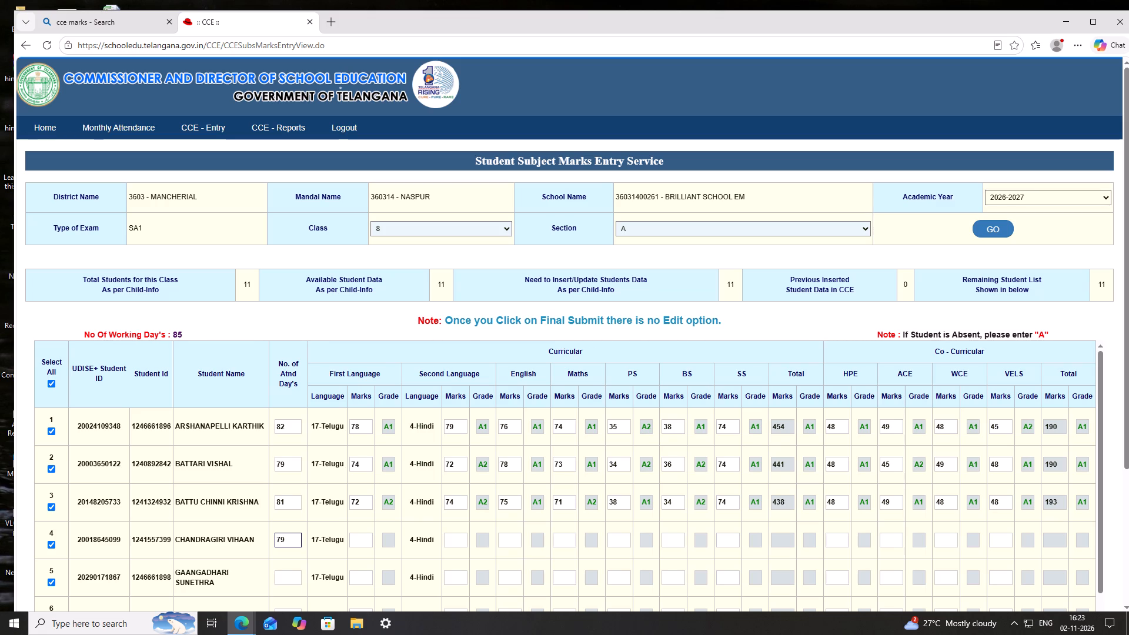
{"action": "key", "text": "Tab"}
{"action": "key", "text": "7"}
{"action": "key", "text": "6"}
{"action": "key", "text": "Tab"}
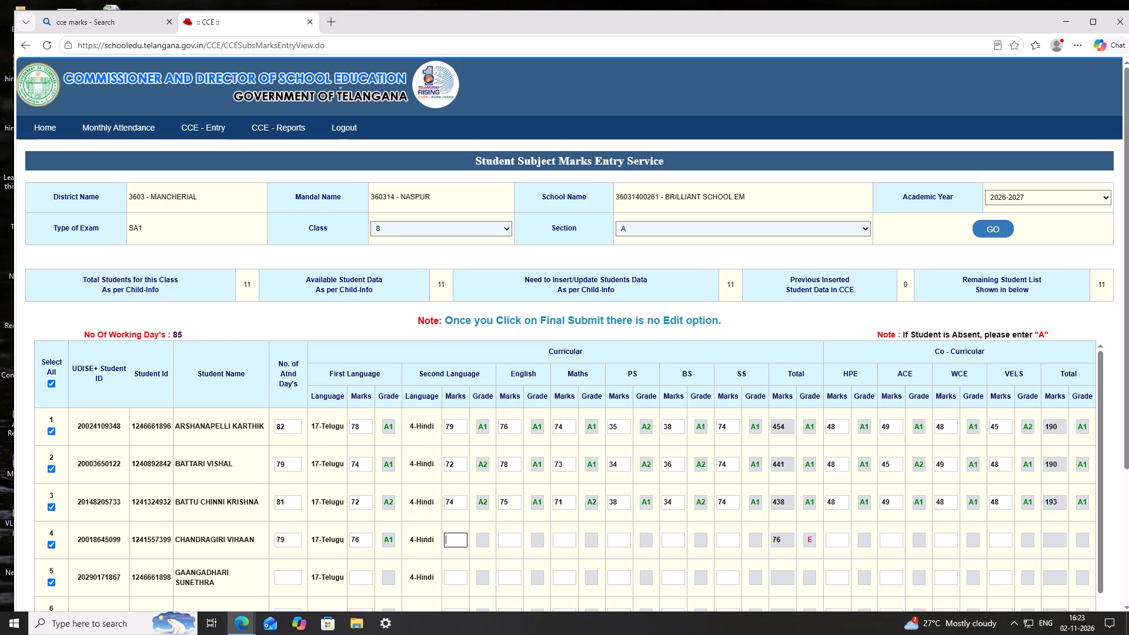
{"action": "type", "text": "71"}
{"action": "key", "text": "Tab"}
{"action": "key", "text": "7"}
{"action": "key", "text": "3"}
{"action": "key", "text": "Tab"}
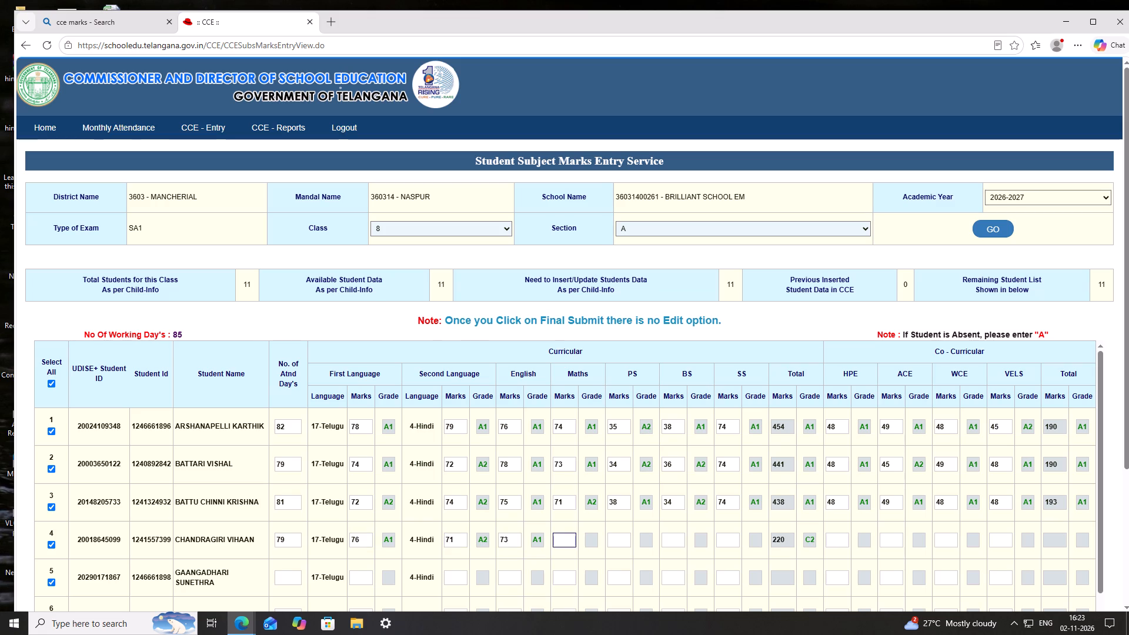
{"action": "type", "text": "68"}
{"action": "key", "text": "Tab"}
Enter student 4's science and social studies marks: PS 34, BS 38 and SS 68.
{"action": "type", "text": "34"}
{"action": "key", "text": "Tab"}
{"action": "type", "text": "38"}
{"action": "key", "text": "Tab"}
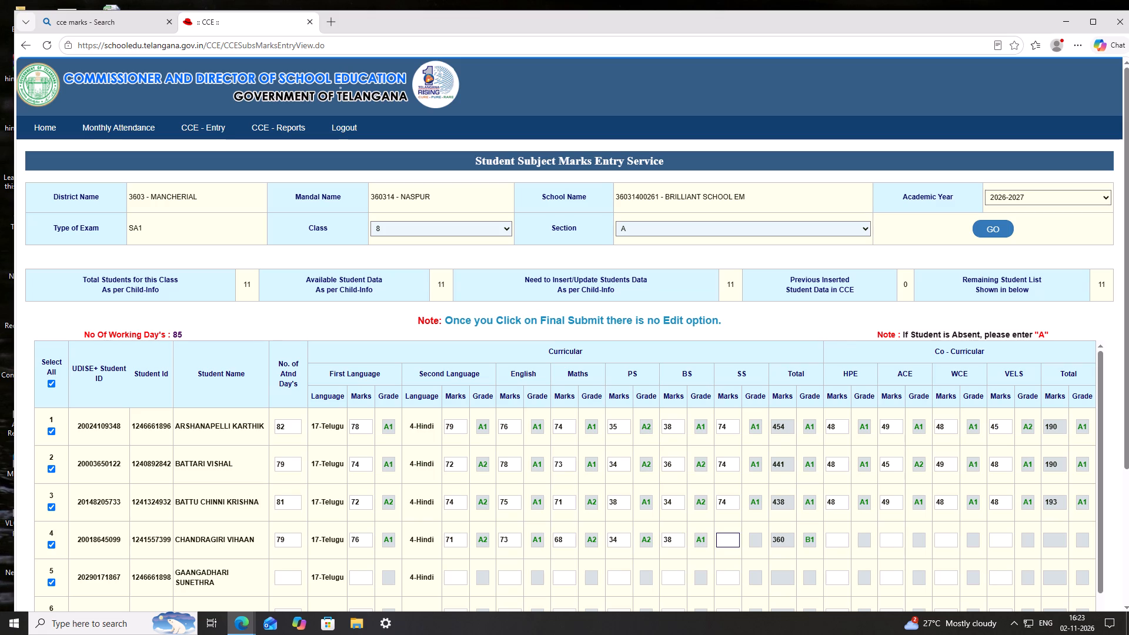
{"action": "type", "text": "68"}
{"action": "key", "text": "Tab"}
Enter student 4's co-curricular marks: HPE 48, ACE 48, WCE 49 and VELS 48.
{"action": "type", "text": "48"}
{"action": "key", "text": "Tab"}
{"action": "type", "text": "48"}
{"action": "key", "text": "Tab"}
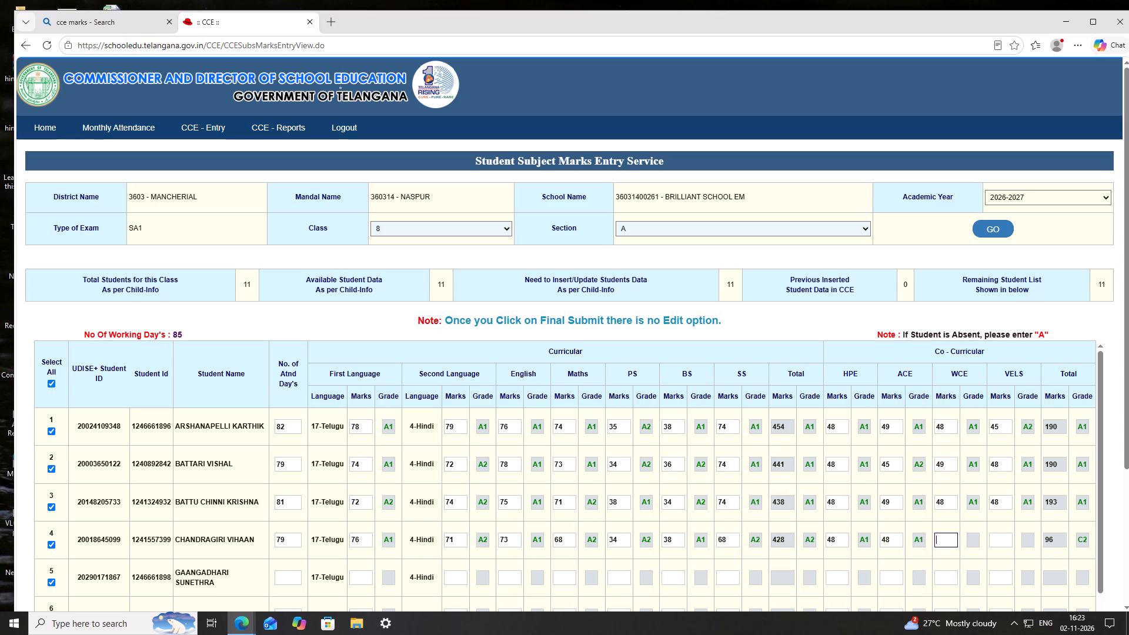
{"action": "type", "text": "49"}
{"action": "key", "text": "Tab"}
{"action": "type", "text": "48"}
{"action": "key", "text": "Tab"}
Enter student 5's attendance as 75 days.
{"action": "key", "text": "Tab"}
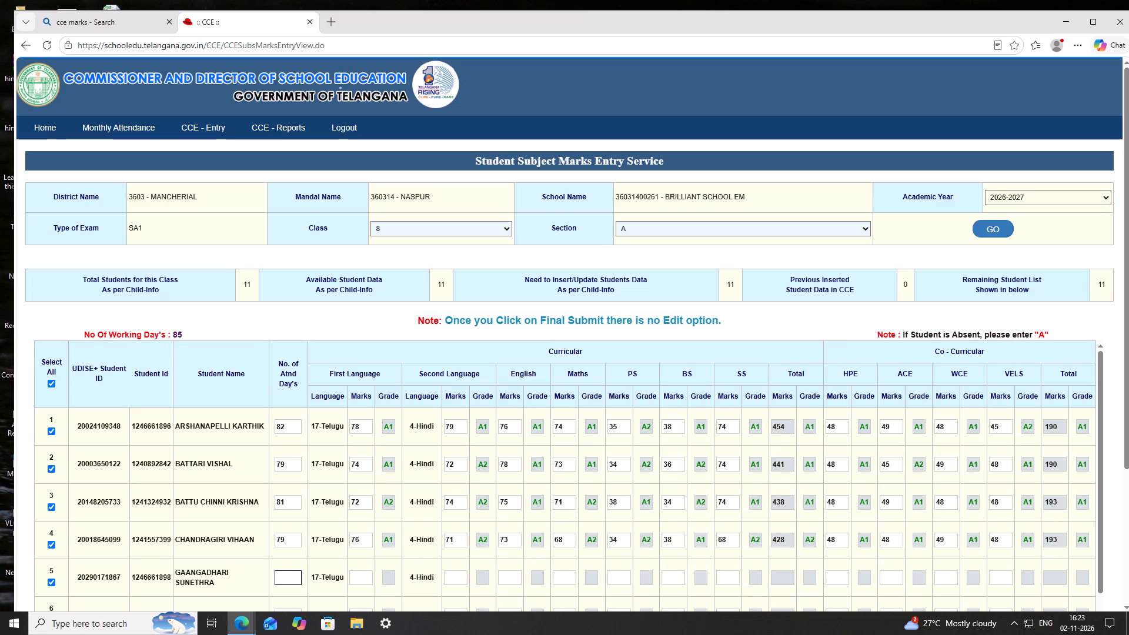
{"action": "scroll", "coordinate": [302, 423], "scroll_direction": "down", "scroll_amount": 5}
{"action": "scroll", "coordinate": [395, 454], "scroll_direction": "down", "scroll_amount": 11}
{"action": "scroll", "coordinate": [415, 486], "scroll_direction": "up", "scroll_amount": 6}
{"action": "scroll", "coordinate": [415, 484], "scroll_direction": "down", "scroll_amount": 5}
{"action": "scroll", "coordinate": [415, 484], "scroll_direction": "up", "scroll_amount": 2}
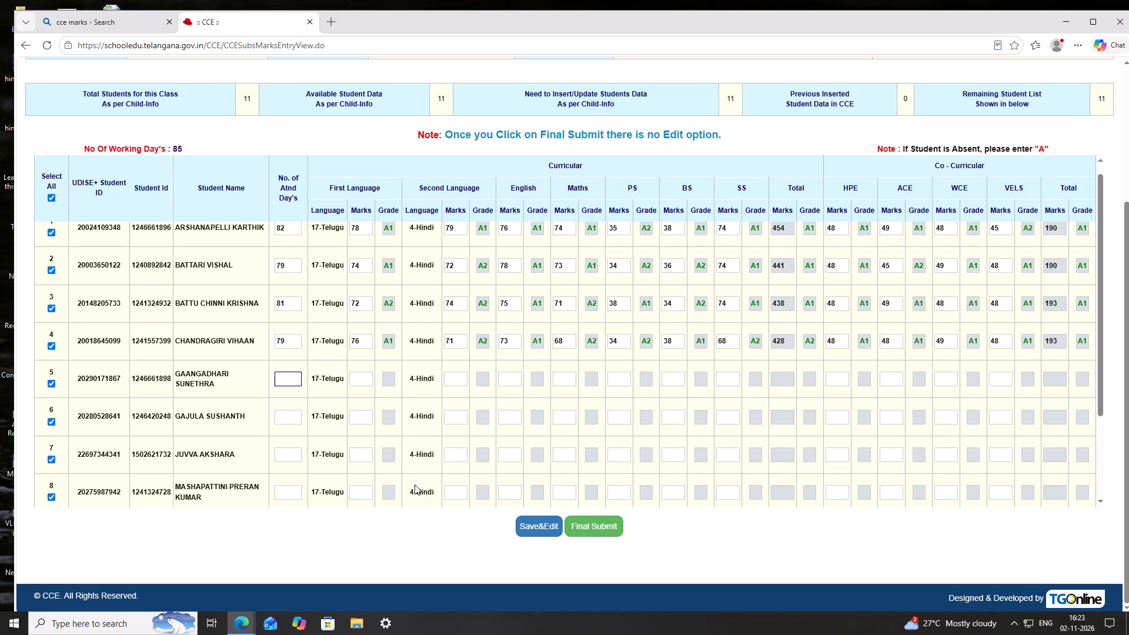
{"action": "key", "text": "7"}
{"action": "key", "text": "5"}
{"action": "key", "text": "Tab"}
Enter student 5's marks: Telugu 68, Hindi 64, English 69, Maths 34 and PS 35.
{"action": "type", "text": "68"}
{"action": "key", "text": "Tab"}
{"action": "type", "text": "64"}
{"action": "key", "text": "Tab"}
{"action": "type", "text": "69"}
{"action": "key", "text": "Tab"}
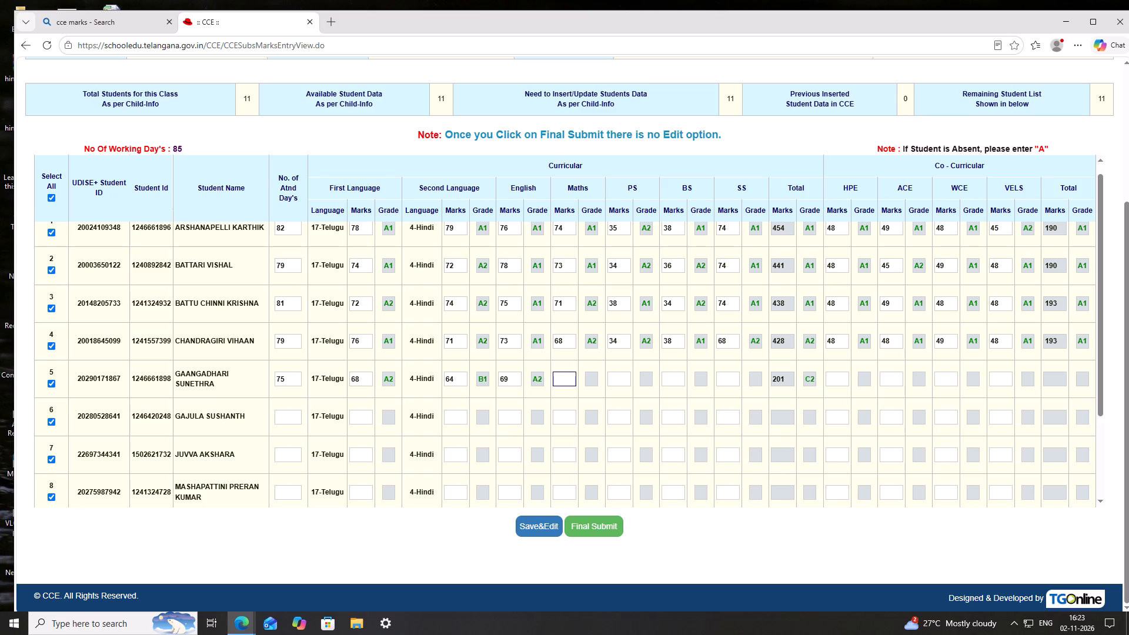
{"action": "type", "text": "34"}
{"action": "key", "text": "Tab"}
{"action": "type", "text": "35"}
{"action": "key", "text": "Tab"}
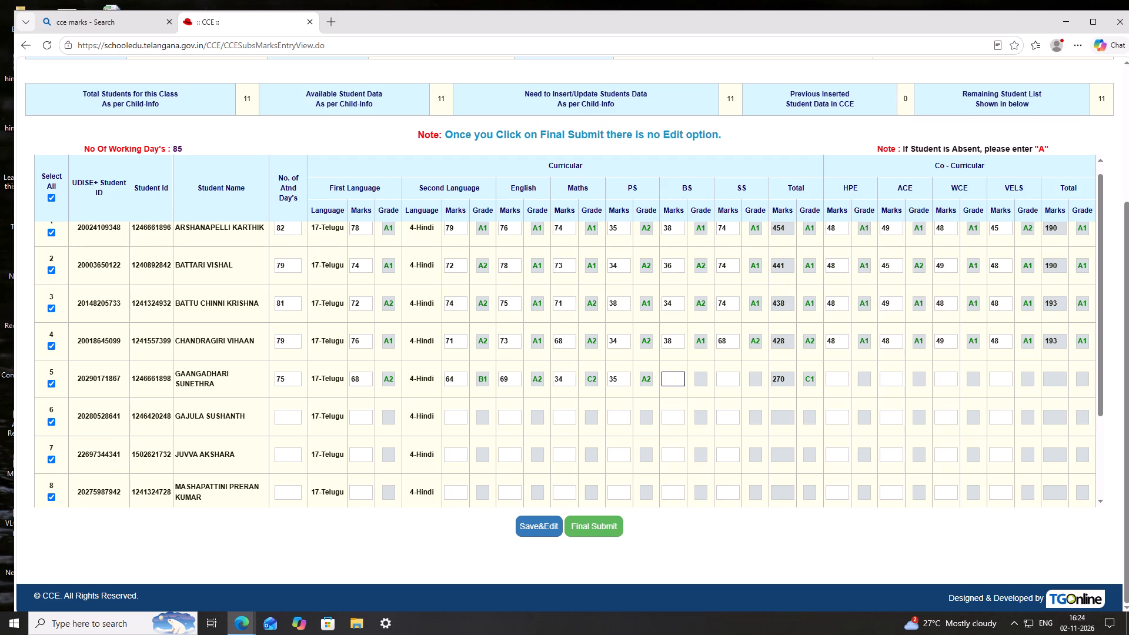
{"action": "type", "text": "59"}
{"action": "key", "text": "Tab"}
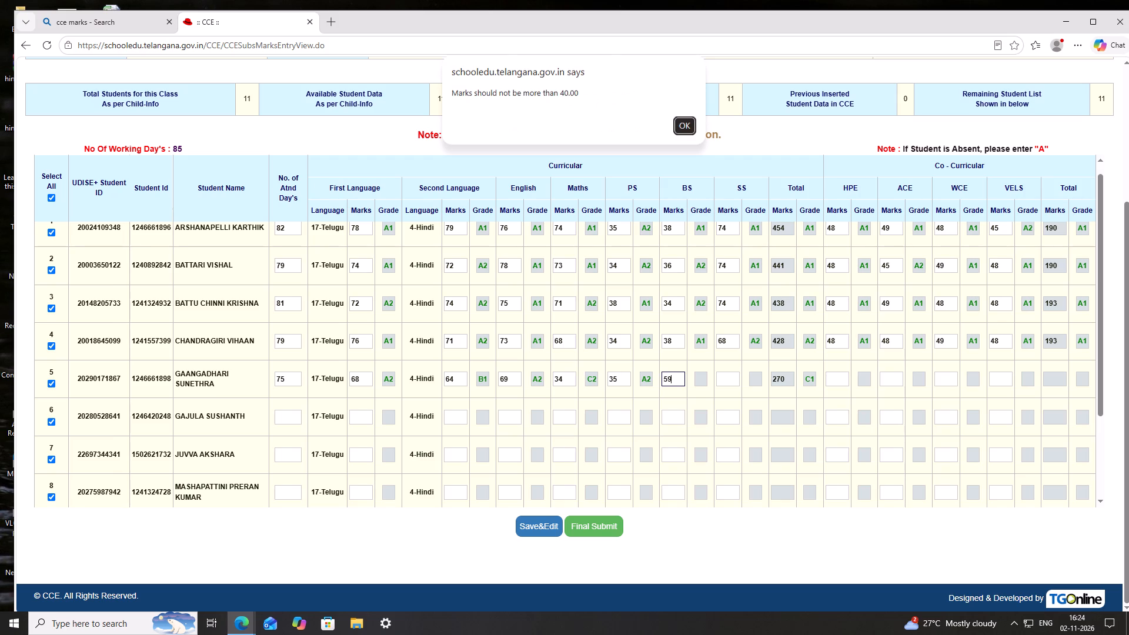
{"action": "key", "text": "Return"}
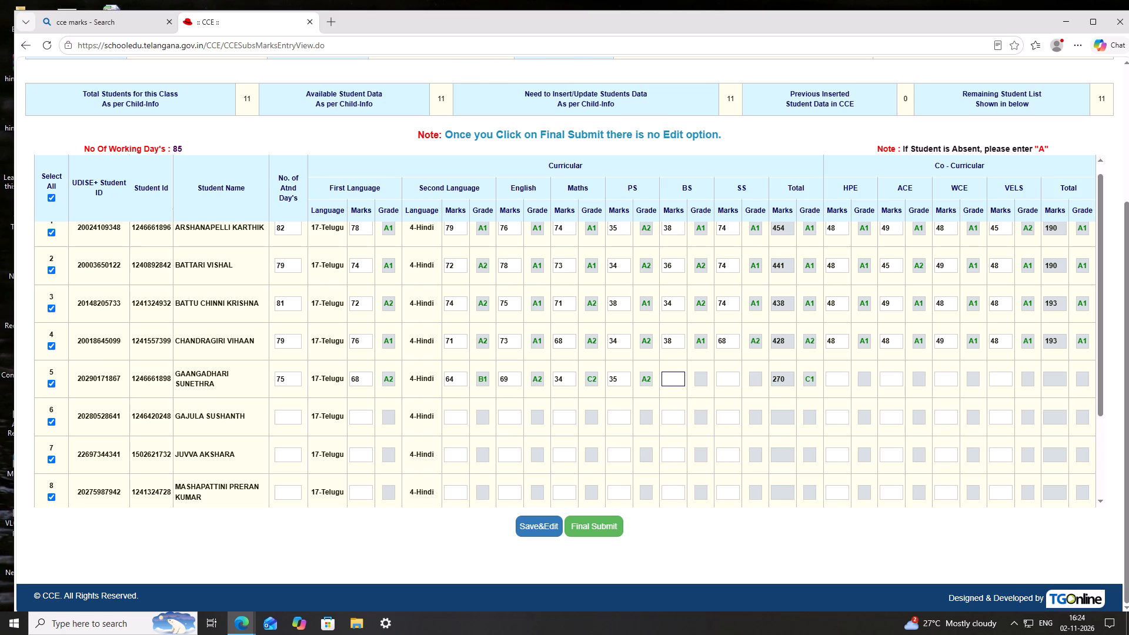
Enter student 5's BS mark as 29 and SS mark as 34.
{"action": "key", "text": "2"}
{"action": "key", "text": "9"}
{"action": "key", "text": "Tab"}
{"action": "key", "text": "3"}
{"action": "key", "text": "4"}
{"action": "key", "text": "Tab"}
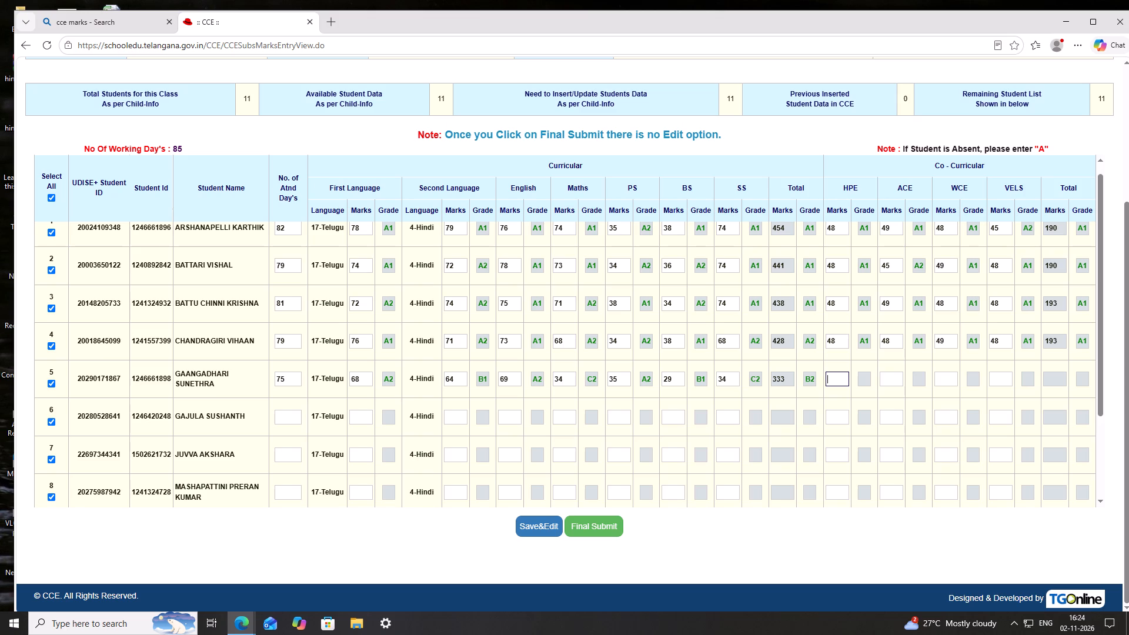
Enter student 5's co-curricular marks: HPE 48, ACE 46, WCE 48 and VELS 49.
{"action": "type", "text": "48"}
{"action": "key", "text": "Tab"}
{"action": "type", "text": "46"}
{"action": "key", "text": "Tab"}
{"action": "type", "text": "48"}
{"action": "key", "text": "Tab"}
{"action": "type", "text": "49"}
{"action": "key", "text": "Tab"}
{"action": "type", "text": "48"}
Enter student 6's attendance as 82 days, with marks Telugu 74, Hindi 76, English 68 and Maths 34.
{"action": "key", "text": "Tab"}
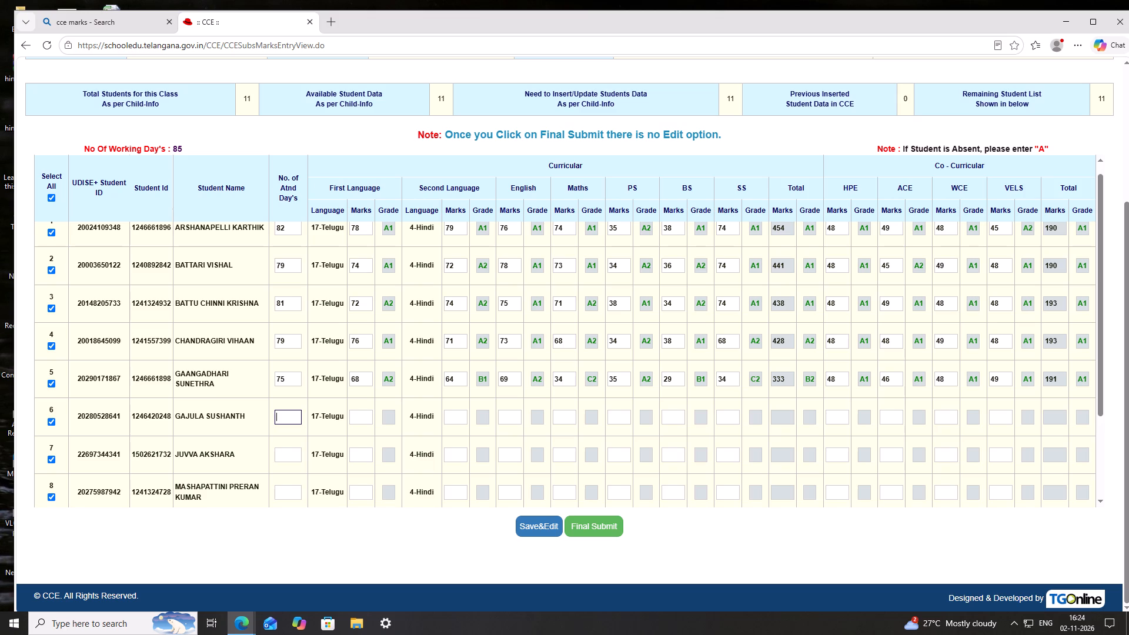
{"action": "type", "text": "82"}
{"action": "key", "text": "Tab"}
{"action": "type", "text": "74"}
{"action": "key", "text": "Tab"}
{"action": "type", "text": "76"}
{"action": "key", "text": "Tab"}
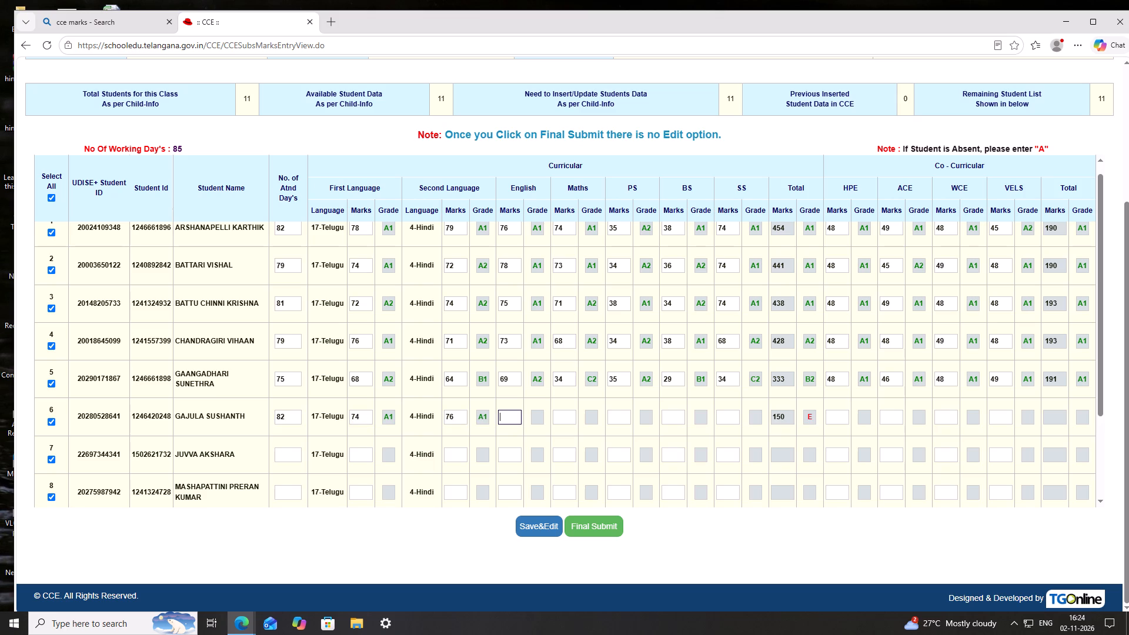
{"action": "type", "text": "68"}
{"action": "key", "text": "Tab"}
{"action": "type", "text": "34"}
{"action": "key", "text": "Tab"}
Enter student 6's science and social studies marks: PS 35, BS 35 and SS 72.
{"action": "type", "text": "35"}
{"action": "key", "text": "Tab"}
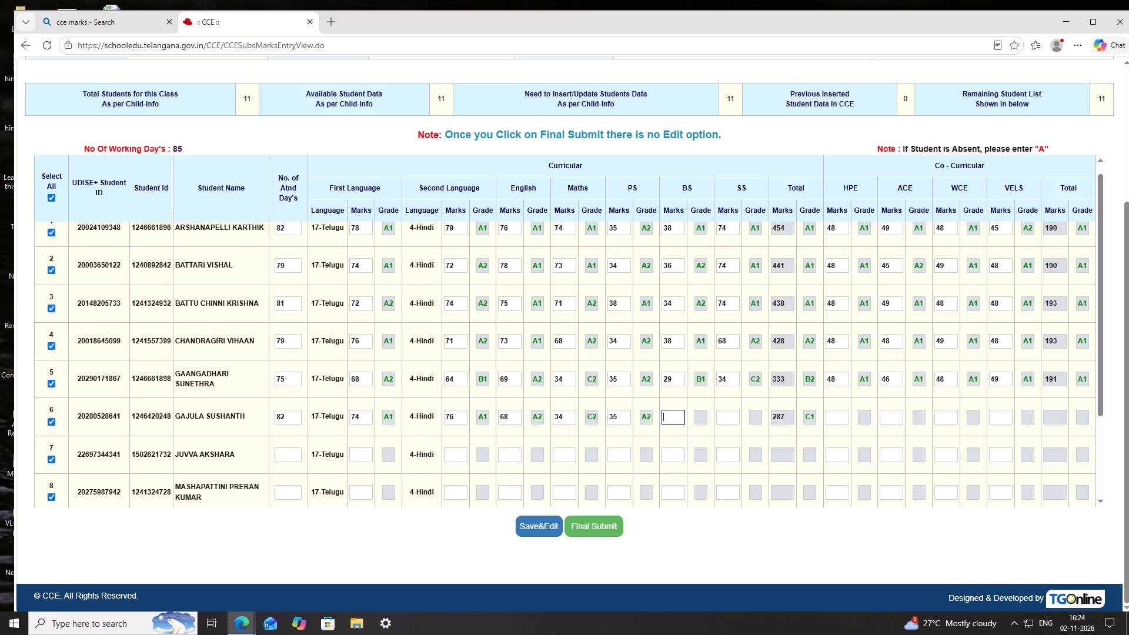
{"action": "type", "text": "35"}
{"action": "key", "text": "Tab"}
{"action": "key", "text": "7"}
{"action": "key", "text": "2"}
{"action": "key", "text": "Tab"}
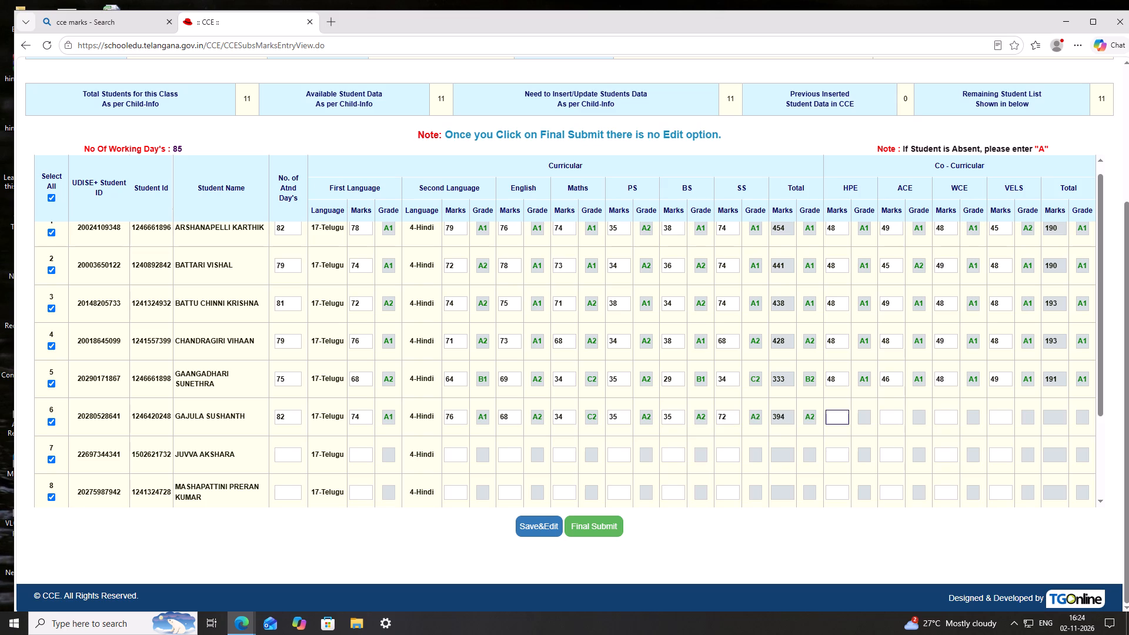
Enter student 6's co-curricular marks: HPE 48, ACE 45, WCE 46 and VELS 48.
{"action": "type", "text": "48"}
{"action": "key", "text": "Tab"}
{"action": "type", "text": "45"}
{"action": "key", "text": "Tab"}
{"action": "type", "text": "46"}
{"action": "key", "text": "Tab"}
{"action": "type", "text": "48"}
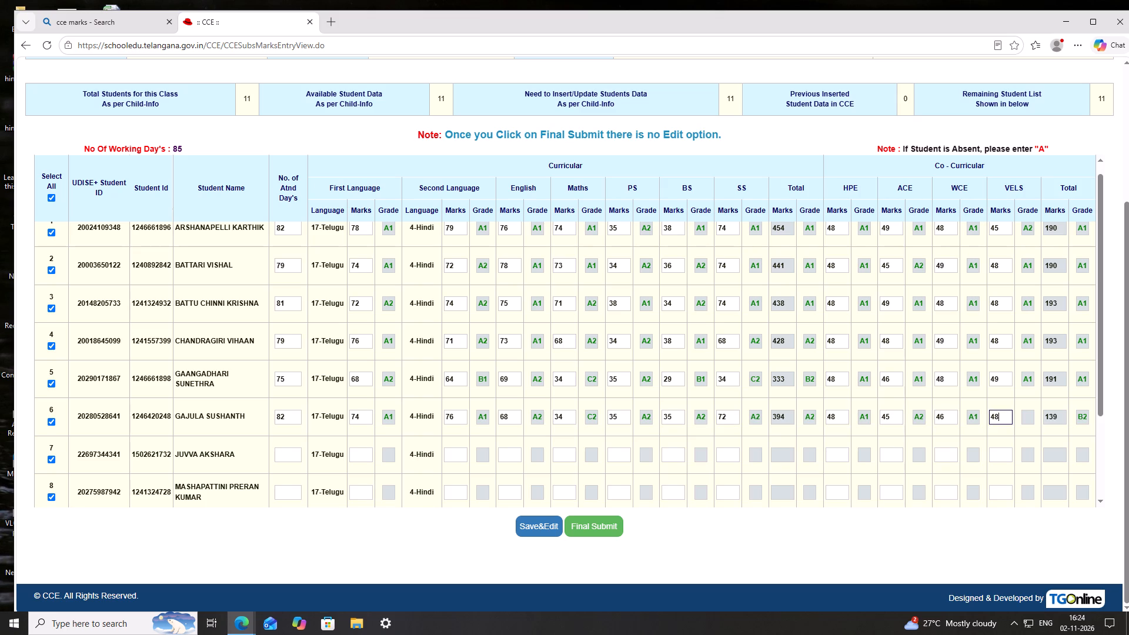
{"action": "key", "text": "Tab"}
{"action": "key", "text": "Tab"}
Enter student 7's attendance as 79 days, with marks Telugu 68, Hindi 67, English 75, Maths 35 and PS 38.
{"action": "type", "text": "79"}
{"action": "key", "text": "Tab"}
{"action": "type", "text": "68"}
{"action": "key", "text": "Tab"}
{"action": "type", "text": "67"}
{"action": "key", "text": "Tab"}
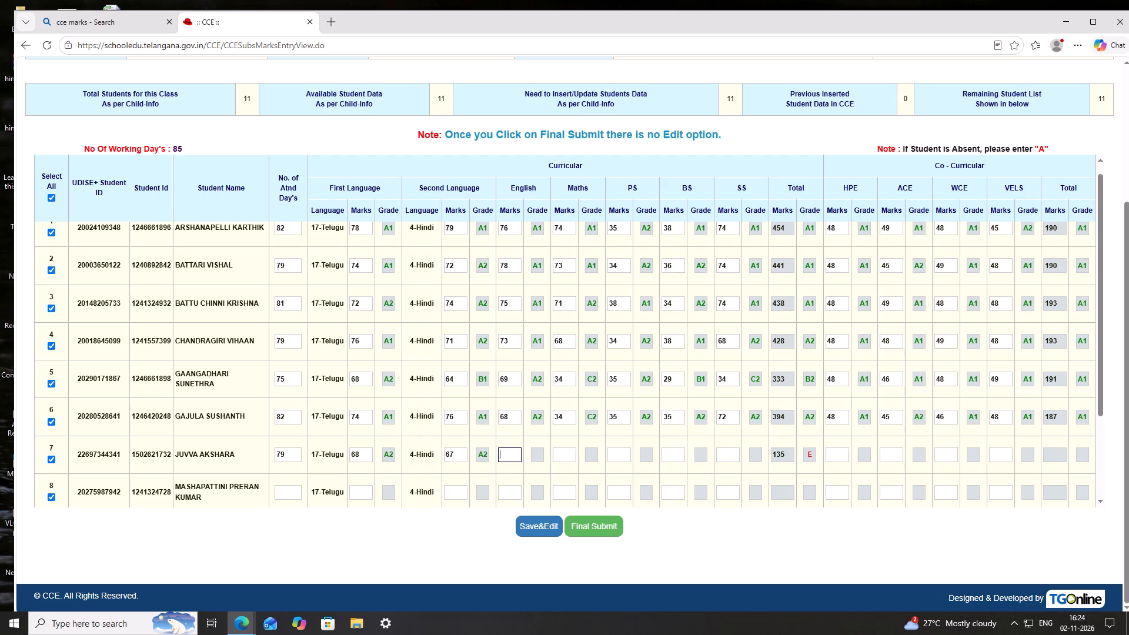
{"action": "type", "text": "75"}
{"action": "key", "text": "Tab"}
{"action": "type", "text": "35"}
{"action": "key", "text": "Tab"}
{"action": "type", "text": "38"}
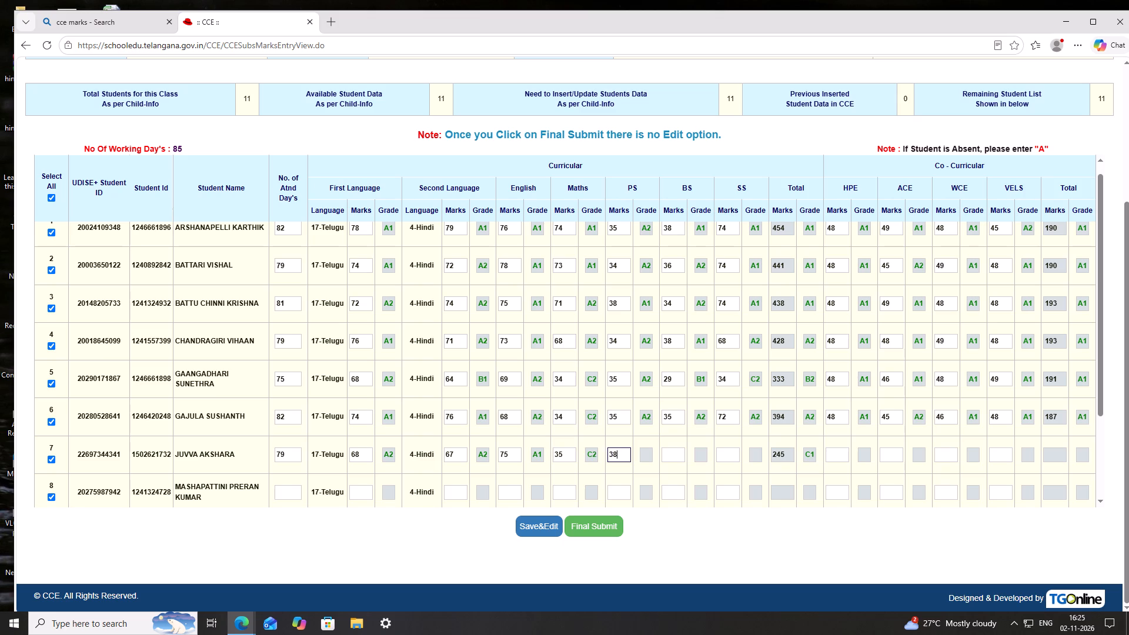
{"action": "key", "text": "Tab"}
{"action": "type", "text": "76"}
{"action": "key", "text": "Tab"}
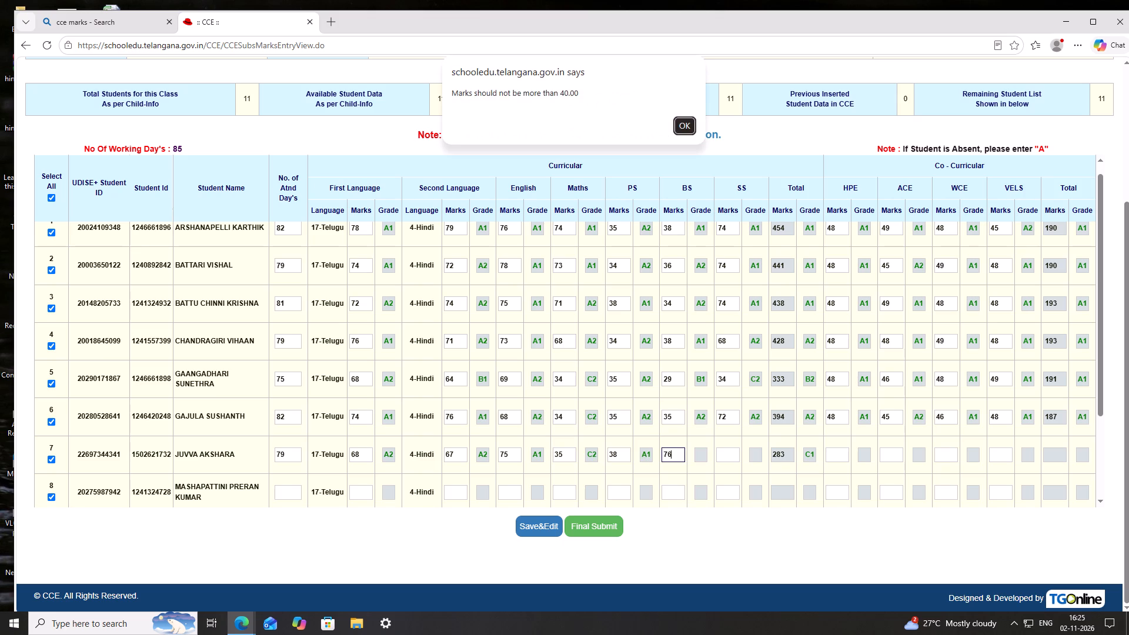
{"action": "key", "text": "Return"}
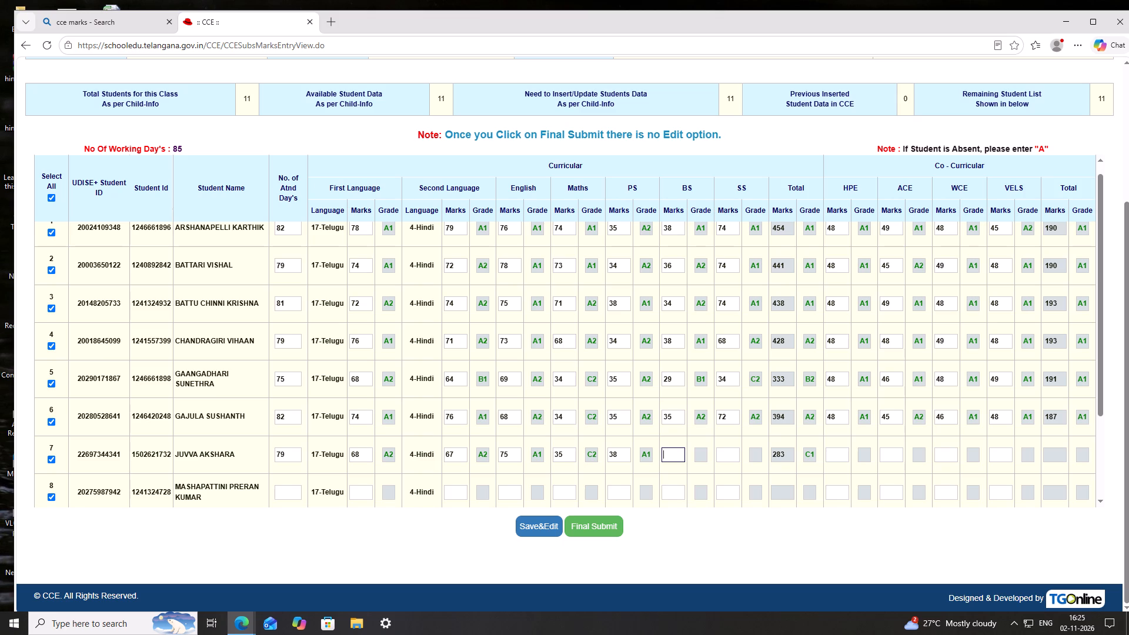
Enter student 7's BS marks as 32 and SS marks as 74.
{"action": "type", "text": "32"}
{"action": "key", "text": "Tab"}
{"action": "type", "text": "74"}
{"action": "key", "text": "Tab"}
Enter student 7's co-curricular marks: HPE 48, ACE 45, WCE 48 and VELS 48.
{"action": "type", "text": "48"}
{"action": "key", "text": "Tab"}
{"action": "key", "text": "4"}
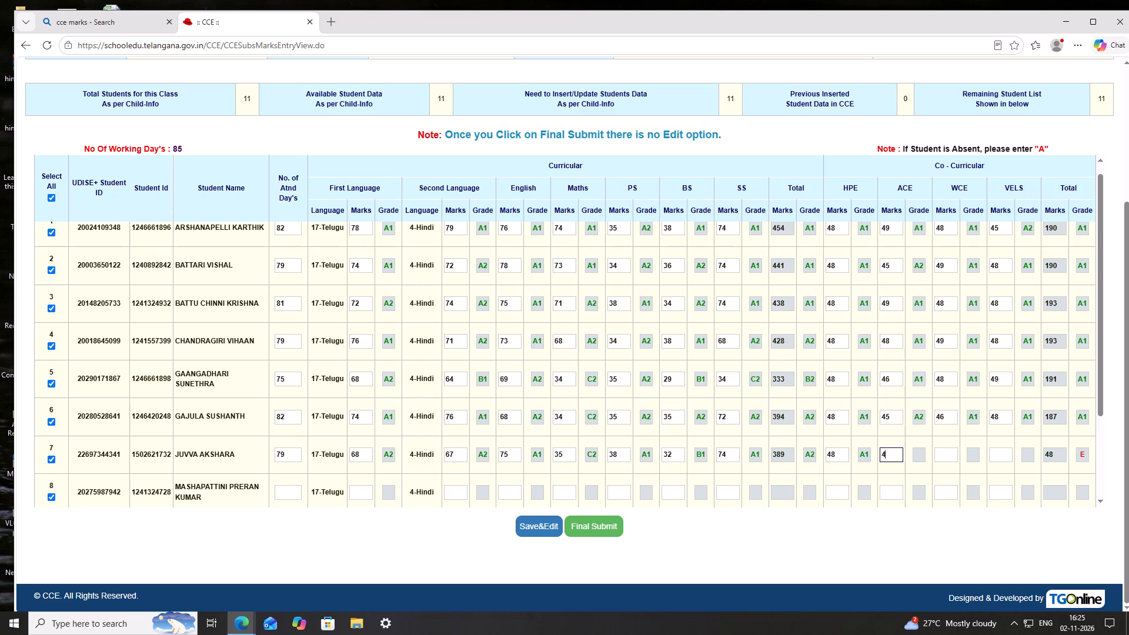
{"action": "key", "text": "5"}
{"action": "key", "text": "Tab"}
{"action": "type", "text": "48"}
{"action": "key", "text": "Tab"}
{"action": "type", "text": "48"}
{"action": "key", "text": "Tab"}
{"action": "key", "text": "Tab"}
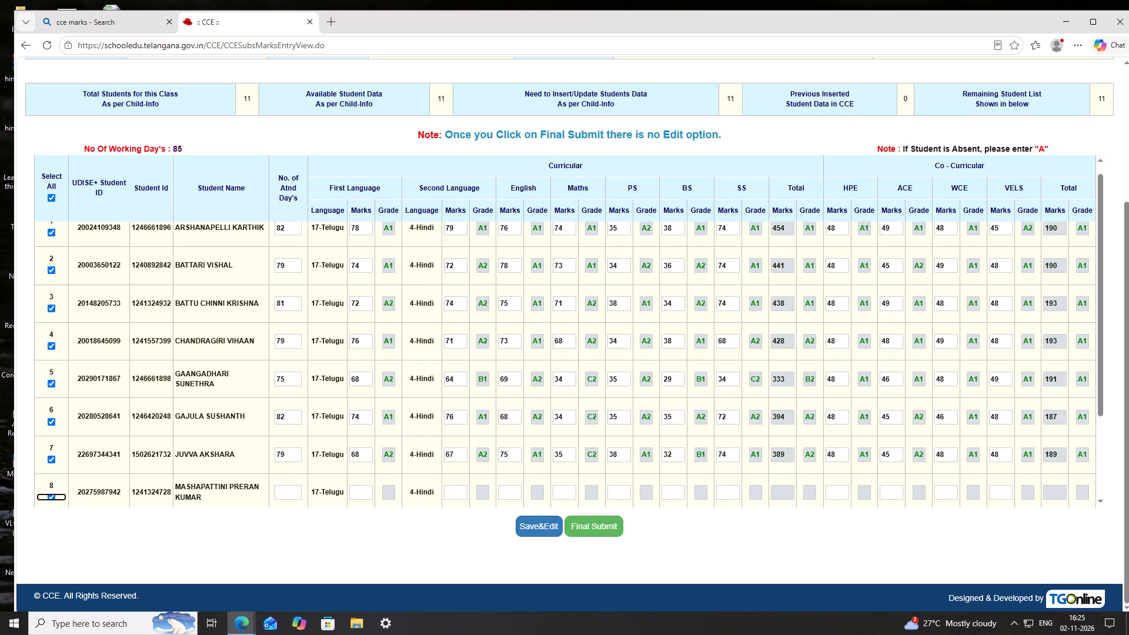
Enter student 8's attendance as 82 days, with marks Telugu 75, Hindi 78, English 68 and Maths 34.
{"action": "key", "text": "6"}
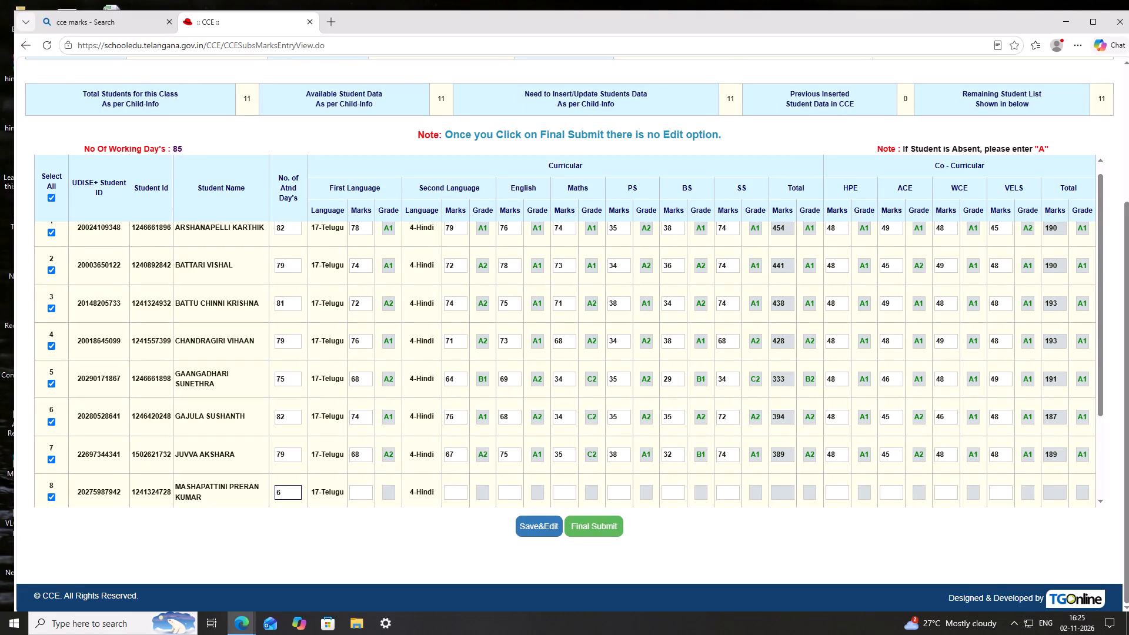
{"action": "key", "text": "BackSpace"}
{"action": "key", "text": "8"}
{"action": "key", "text": "2"}
{"action": "key", "text": "Tab"}
{"action": "type", "text": "75"}
{"action": "key", "text": "Tab"}
{"action": "type", "text": "78"}
{"action": "key", "text": "Tab"}
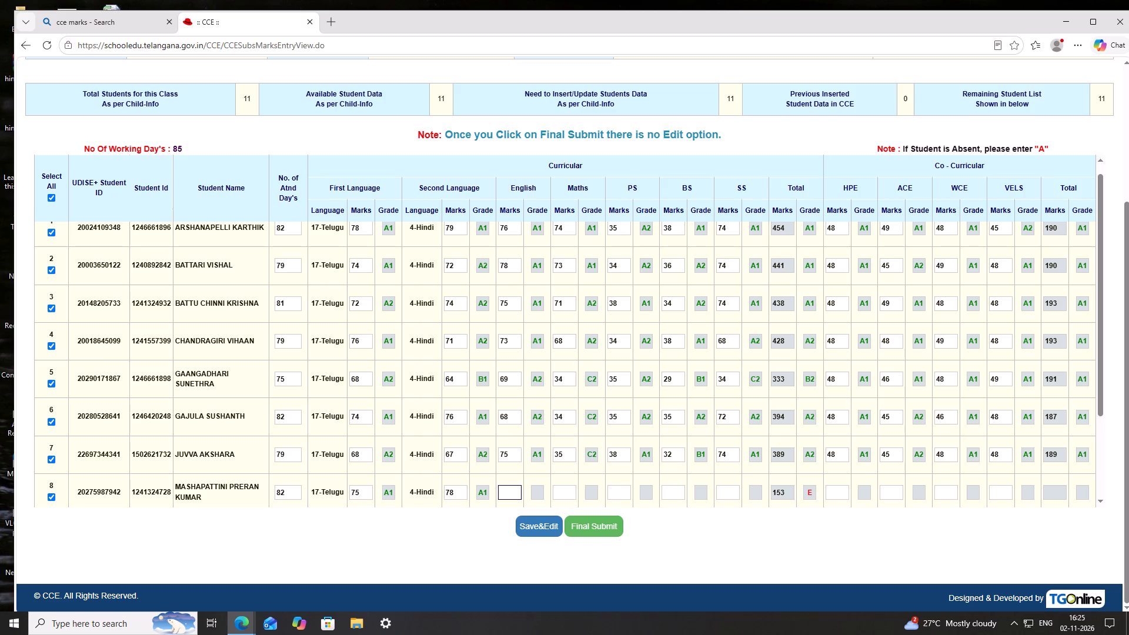
{"action": "type", "text": "68"}
{"action": "key", "text": "Tab"}
{"action": "type", "text": "34"}
{"action": "key", "text": "Tab"}
Enter student 8's science and social studies marks: PS 38, BS 39 and SS 78.
{"action": "type", "text": "38"}
{"action": "key", "text": "Tab"}
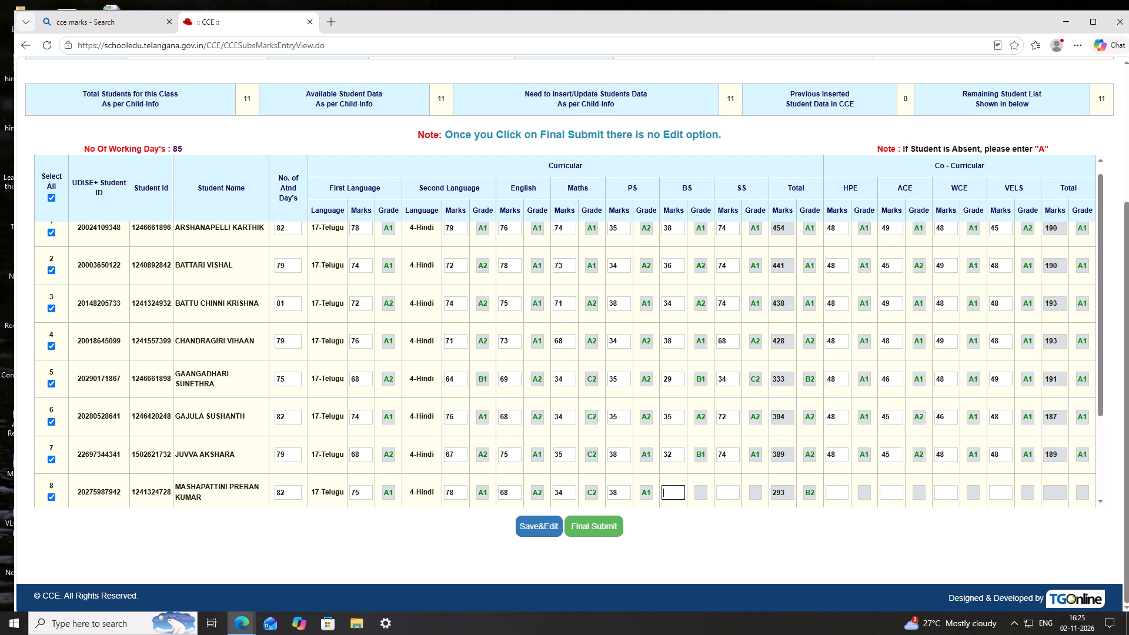
{"action": "type", "text": "39"}
{"action": "key", "text": "Tab"}
{"action": "type", "text": "78"}
{"action": "key", "text": "Tab"}
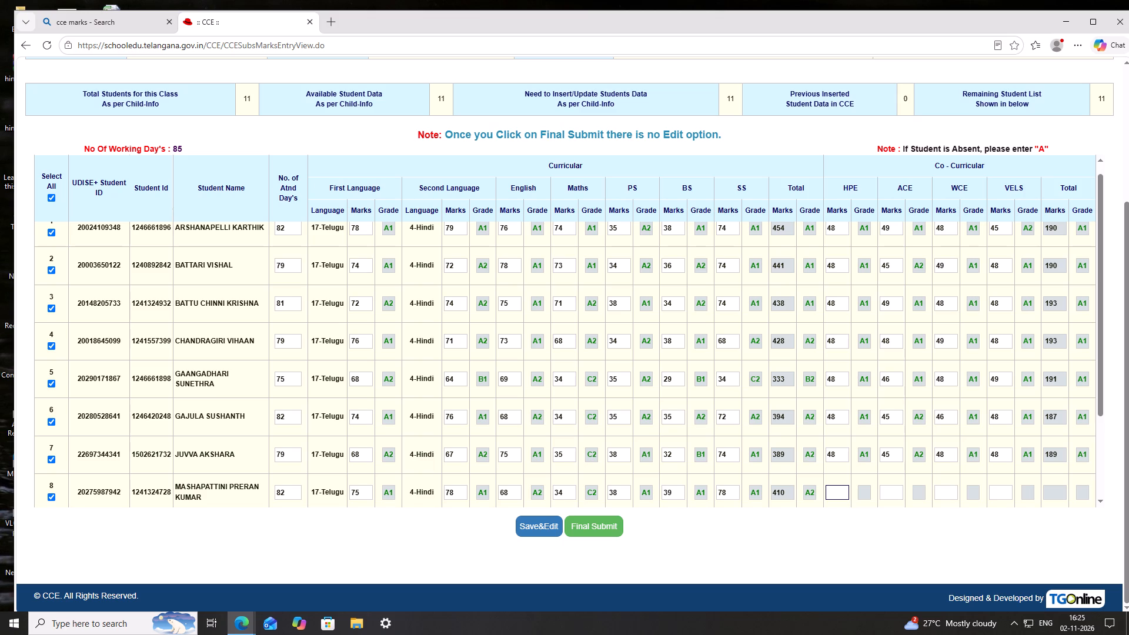
Enter student 8's co-curricular marks: HPE 48, ACE 48, WCE 49 and VELS 45.
{"action": "type", "text": "48"}
{"action": "key", "text": "Tab"}
{"action": "type", "text": "48"}
{"action": "key", "text": "Tab"}
{"action": "type", "text": "49"}
{"action": "key", "text": "Tab"}
{"action": "type", "text": "45"}
{"action": "key", "text": "Tab"}
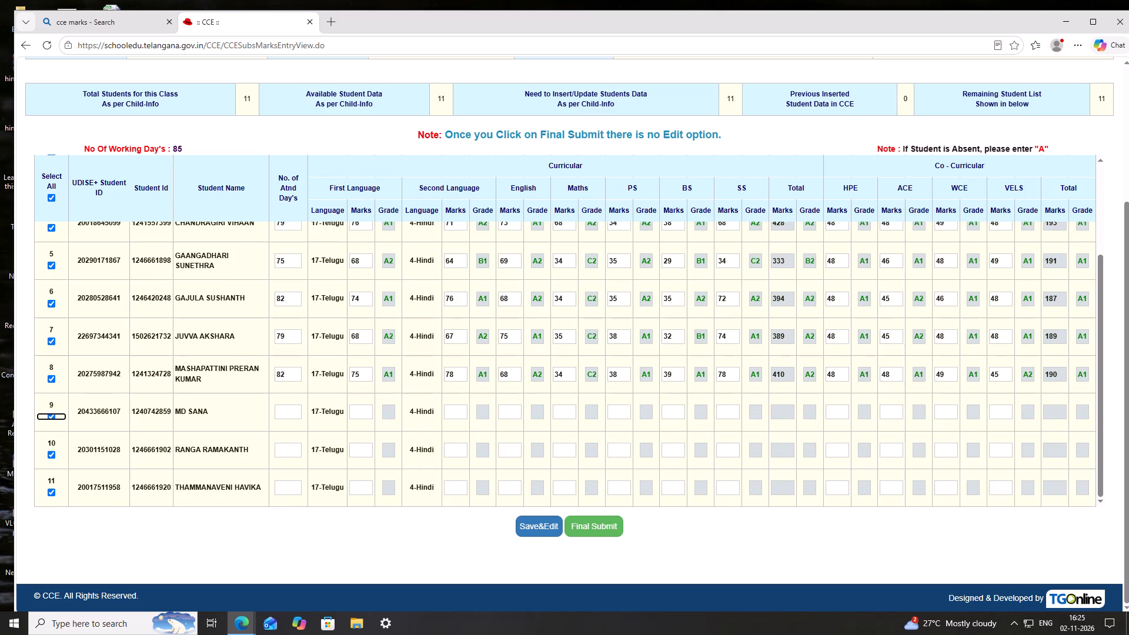
{"action": "key", "text": "Tab"}
Enter student 9's attendance as 69 days, with marks Telugu 74, Hindi 69, English 74 and Maths 64.
{"action": "type", "text": "69"}
{"action": "key", "text": "Tab"}
{"action": "type", "text": "74"}
{"action": "key", "text": "Tab"}
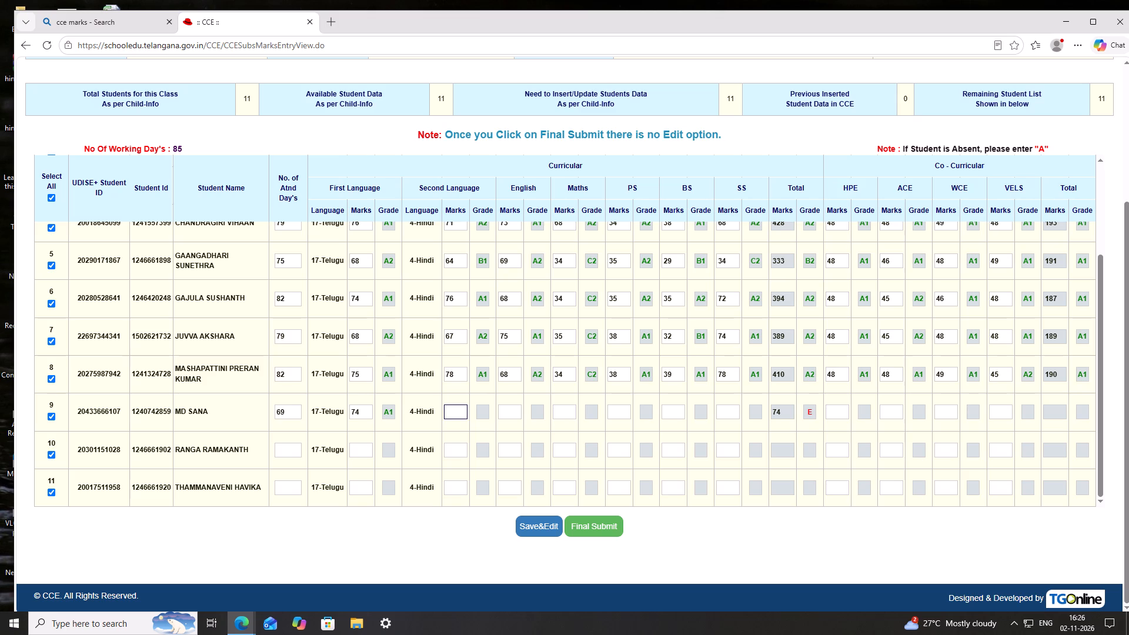
{"action": "type", "text": "69"}
{"action": "key", "text": "Tab"}
{"action": "type", "text": "74"}
{"action": "key", "text": "Tab"}
{"action": "type", "text": "64"}
{"action": "key", "text": "Tab"}
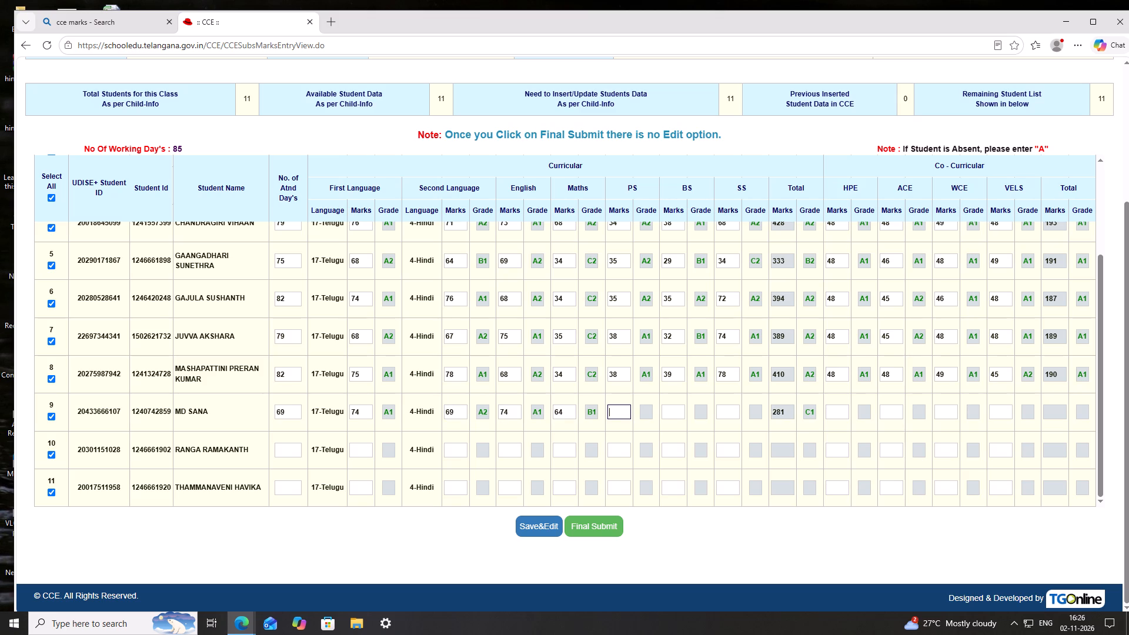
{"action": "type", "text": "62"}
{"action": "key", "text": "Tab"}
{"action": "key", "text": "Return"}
Enter student 9's science and social studies marks: PS 32, BS 34 and SS 78.
{"action": "type", "text": "32"}
{"action": "key", "text": "Tab"}
{"action": "type", "text": "34"}
{"action": "key", "text": "Tab"}
{"action": "type", "text": "78"}
{"action": "key", "text": "Tab"}
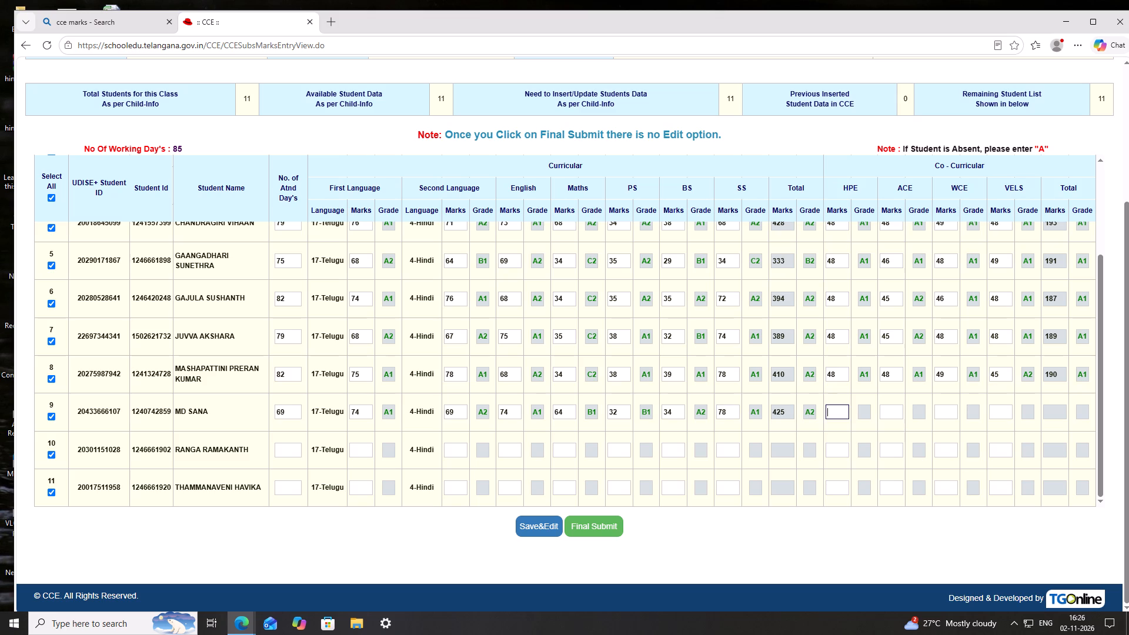
Enter student 9's co-curricular marks: HPE 48, ACE 48, WCE 49 and VELS 45.
{"action": "type", "text": "48"}
{"action": "key", "text": "Tab"}
{"action": "type", "text": "48"}
{"action": "key", "text": "Tab"}
{"action": "type", "text": "49"}
{"action": "key", "text": "Tab"}
{"action": "type", "text": "45"}
{"action": "key", "text": "Tab"}
{"action": "key", "text": "Tab"}
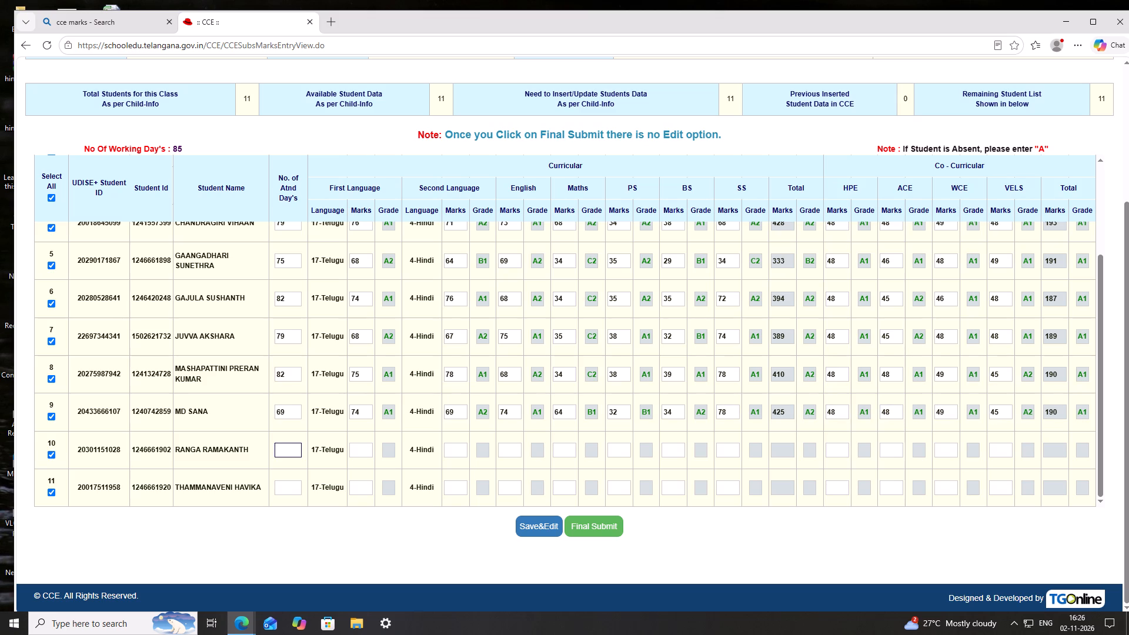
Enter student 10's attendance as 79 days, with marks Telugu 68, Hindi 68, English 74 and Maths 65.
{"action": "type", "text": "79"}
{"action": "key", "text": "Tab"}
{"action": "type", "text": "68"}
{"action": "key", "text": "Tab"}
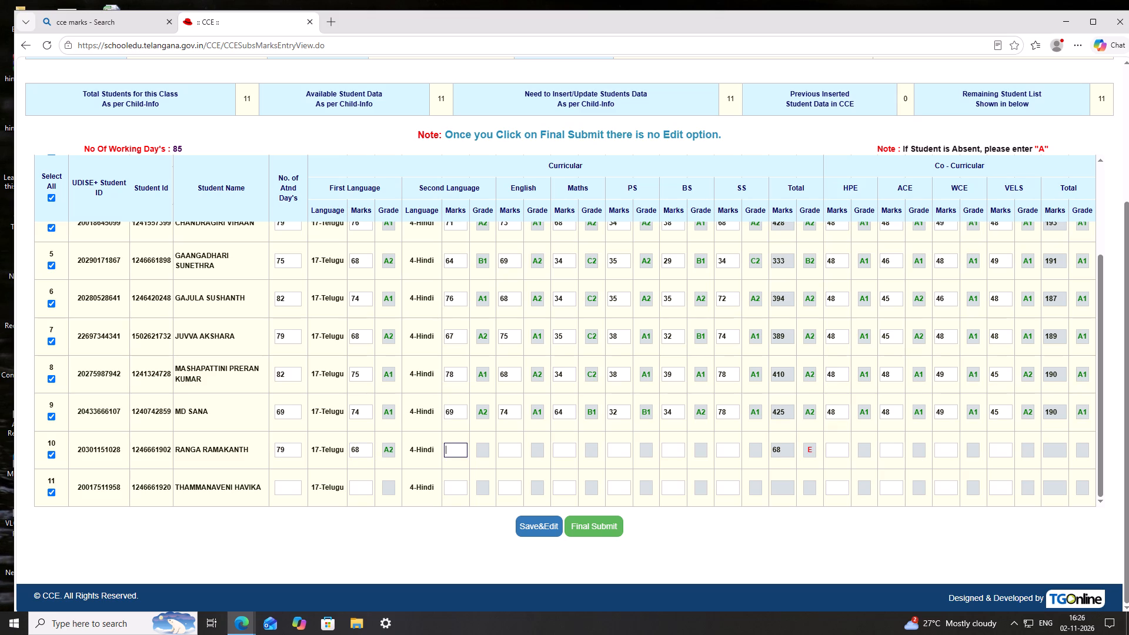
{"action": "type", "text": "68"}
{"action": "key", "text": "Tab"}
{"action": "type", "text": "74"}
{"action": "key", "text": "Tab"}
{"action": "type", "text": "65"}
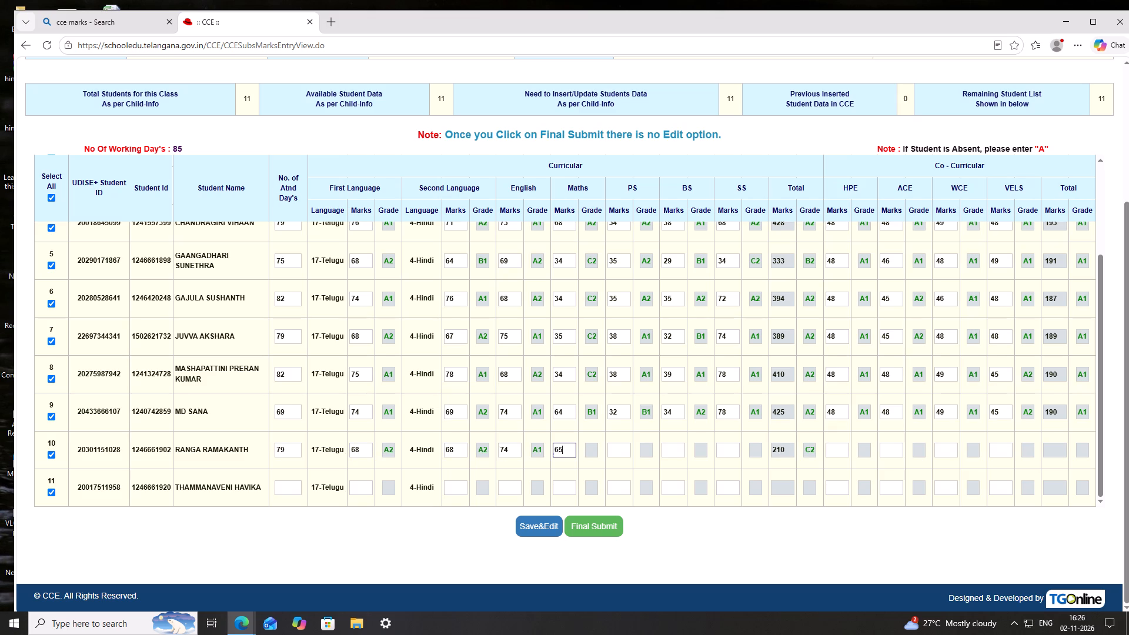
{"action": "key", "text": "Tab"}
Enter student 10's science and social studies marks: PS 35, BS 34 and SS 78.
{"action": "type", "text": "35"}
{"action": "key", "text": "Tab"}
{"action": "type", "text": "34"}
{"action": "key", "text": "Tab"}
{"action": "type", "text": "78"}
{"action": "key", "text": "Tab"}
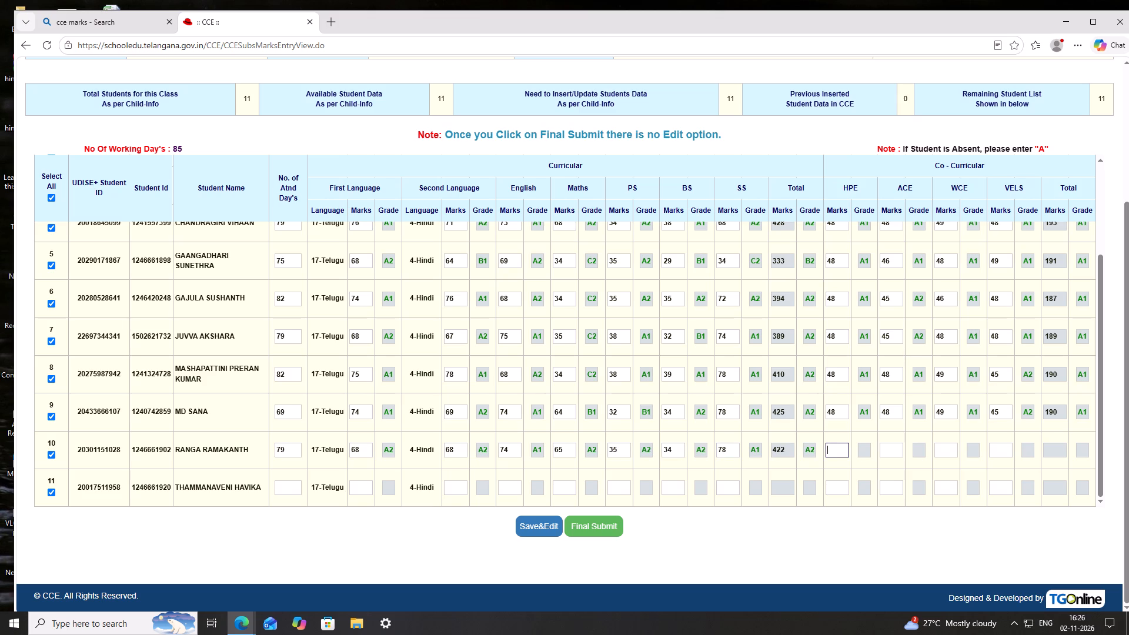
Enter student 10's co-curricular marks: HPE 48, ACE 49, WCE 48 and VELS 46.
{"action": "type", "text": "48"}
{"action": "key", "text": "Tab"}
{"action": "type", "text": "49"}
{"action": "key", "text": "Tab"}
{"action": "type", "text": "48"}
{"action": "key", "text": "Tab"}
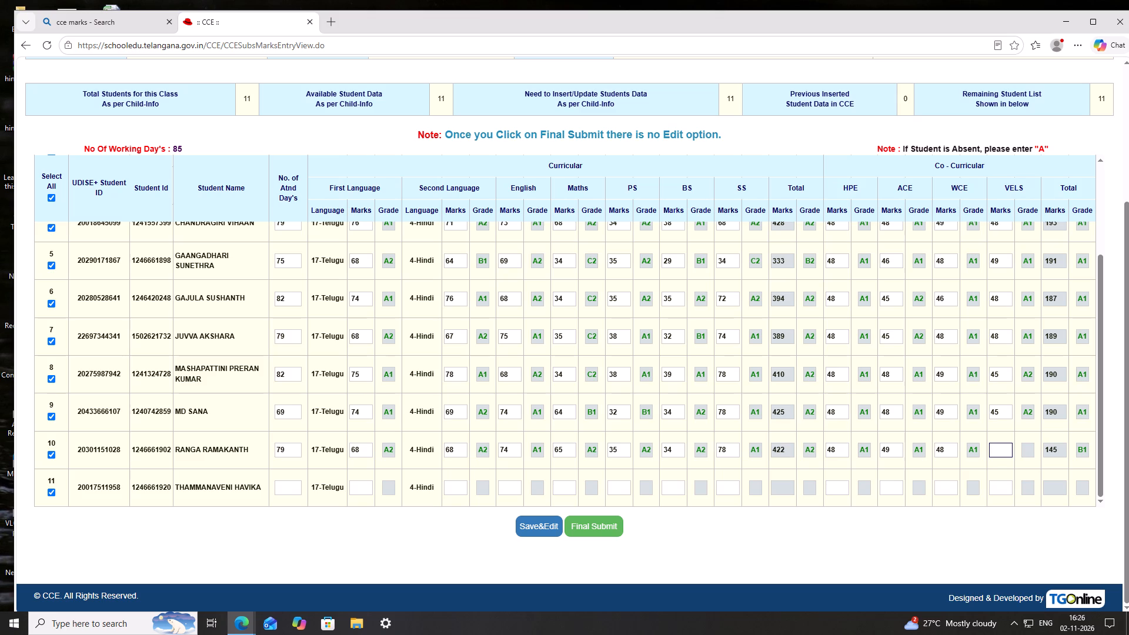
{"action": "type", "text": "46"}
{"action": "key", "text": "Tab"}
Enter student 11's attendance as 81 days, with marks Telugu 68, Hindi 64, English 74 and Maths 67.
{"action": "key", "text": "Tab"}
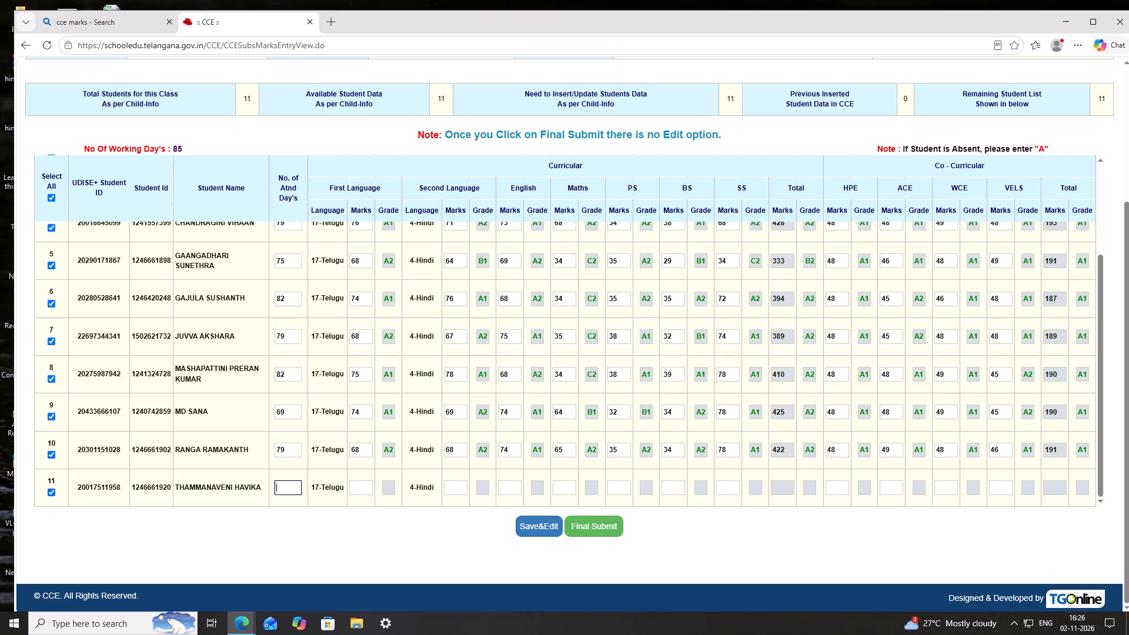
{"action": "type", "text": "81"}
{"action": "key", "text": "Tab"}
{"action": "type", "text": "68"}
{"action": "key", "text": "Tab"}
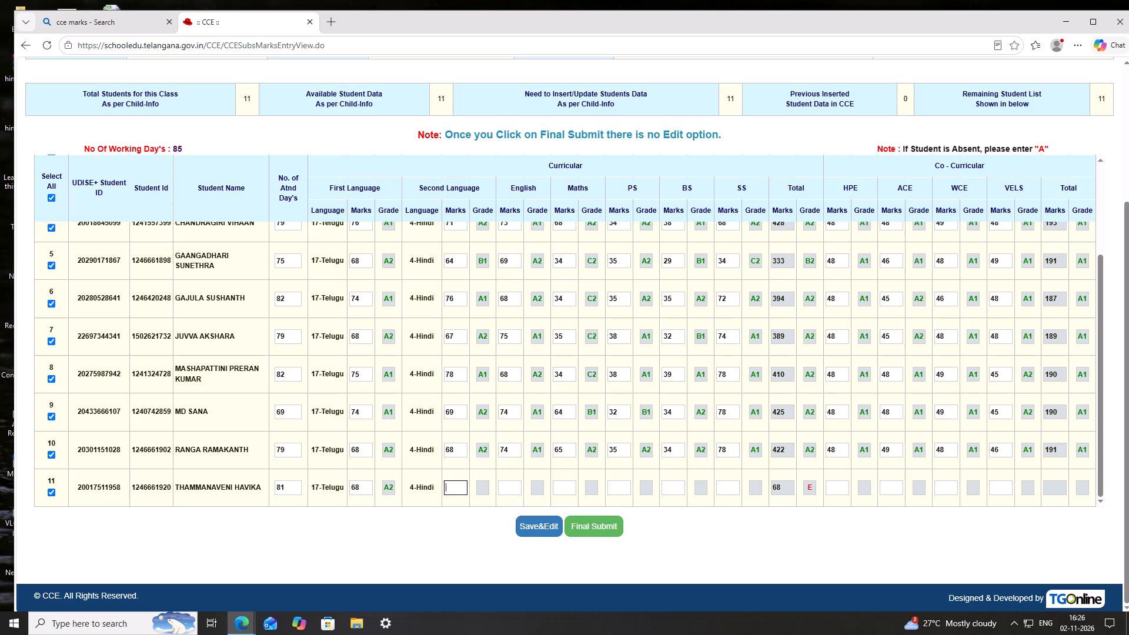
{"action": "type", "text": "64"}
{"action": "key", "text": "Tab"}
{"action": "type", "text": "74"}
{"action": "key", "text": "Tab"}
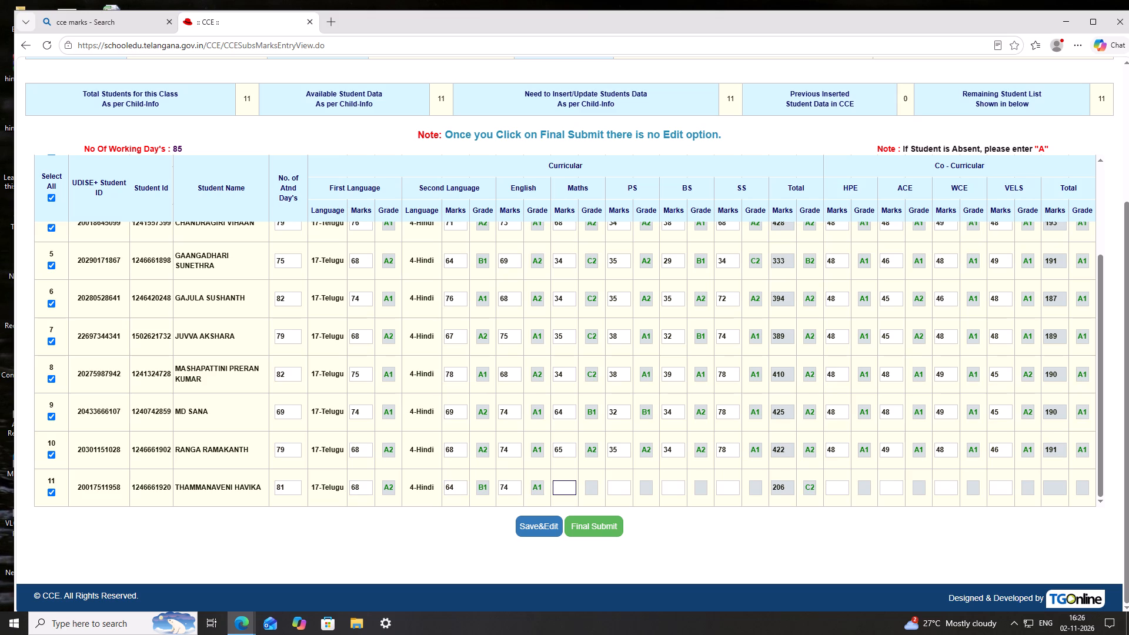
{"action": "type", "text": "67"}
{"action": "key", "text": "Tab"}
Enter student 11's science and social studies marks: PS 38, BS 35 and SS 72.
{"action": "type", "text": "38"}
{"action": "key", "text": "Tab"}
{"action": "type", "text": "35"}
{"action": "key", "text": "Tab"}
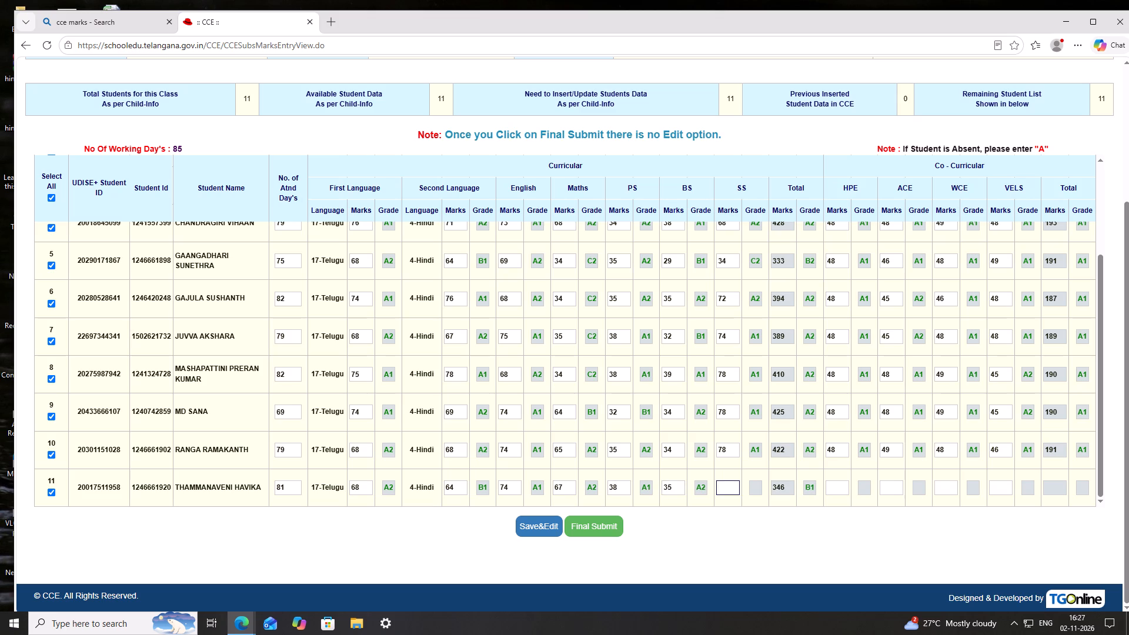
{"action": "type", "text": "72"}
{"action": "key", "text": "Tab"}
Enter student 11's co-curricular marks: HPE 48, ACE 45, WCE 46 and VELS 49.
{"action": "type", "text": "48"}
{"action": "key", "text": "Tab"}
{"action": "type", "text": "45"}
{"action": "key", "text": "Tab"}
{"action": "type", "text": "46"}
{"action": "key", "text": "Tab"}
{"action": "key", "text": "4"}
{"action": "key", "text": "Tab"}
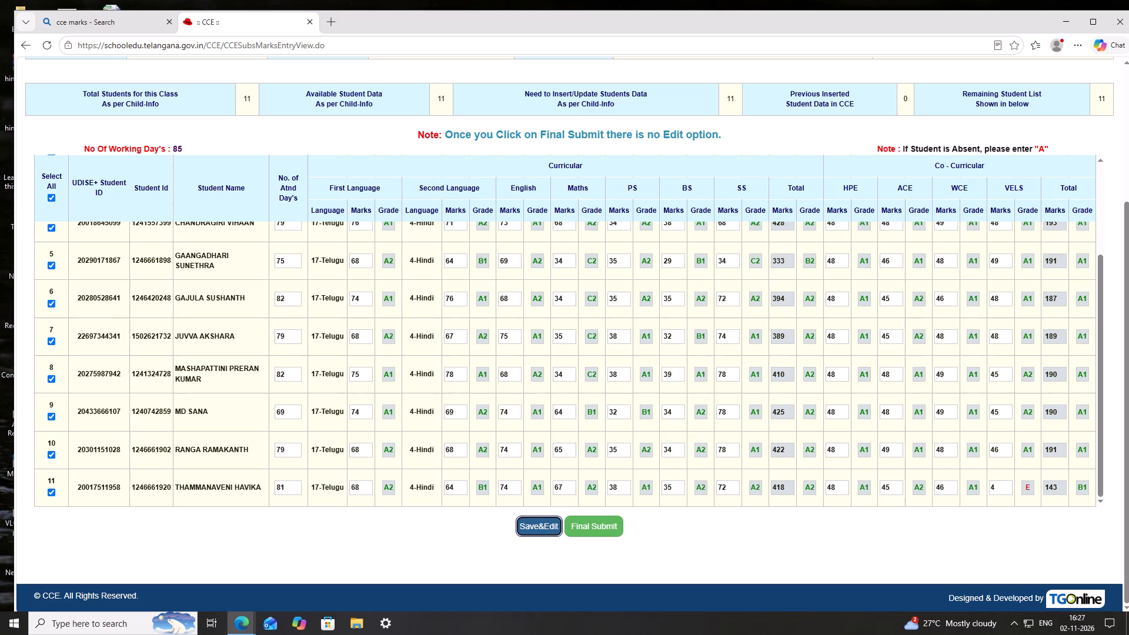
{"action": "left_click", "coordinate": [1000, 488]}
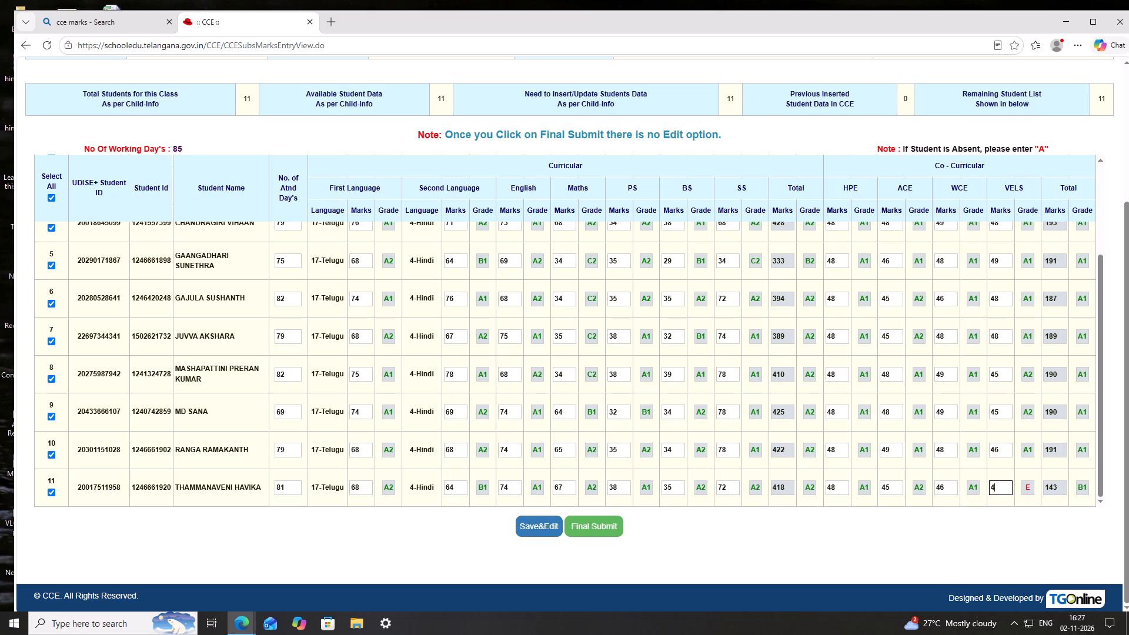
{"action": "key", "text": "9"}
Save the attendance and marks of all 11 students in editable form, without final submission.
{"action": "left_click", "coordinate": [551, 529]}
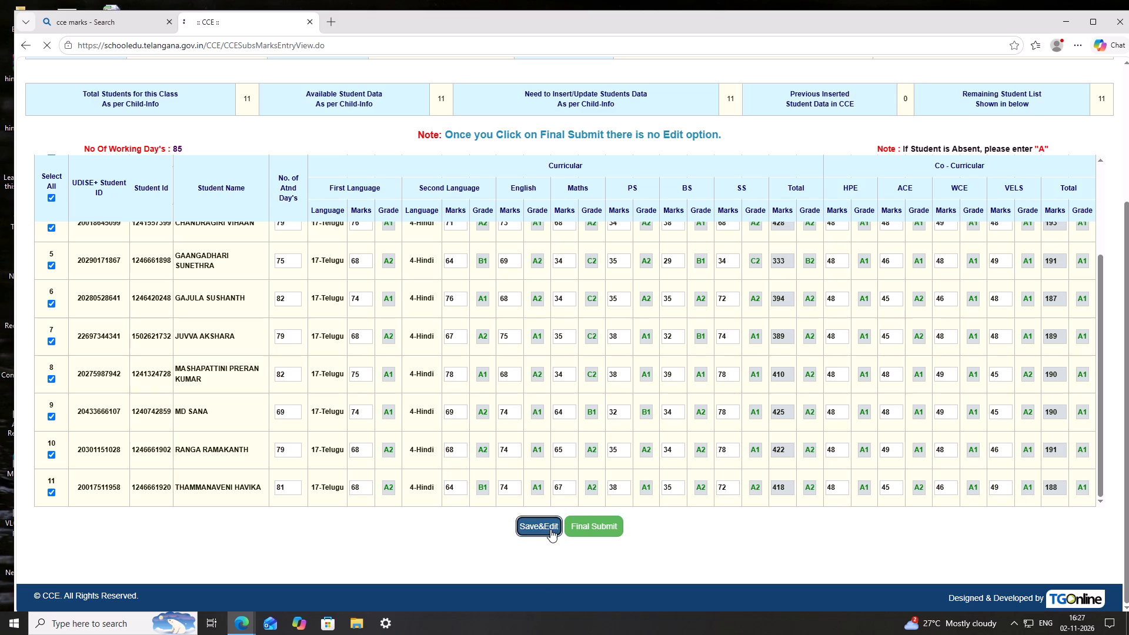